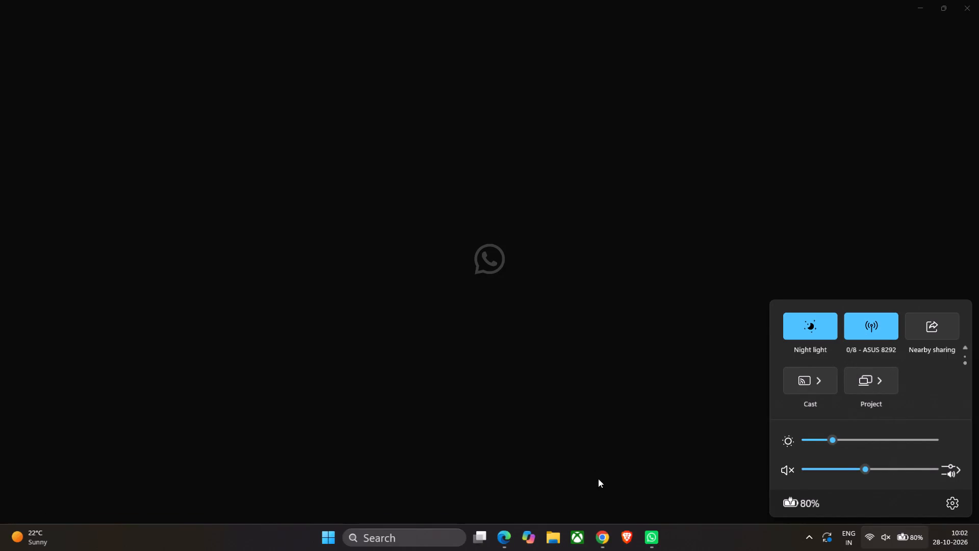
left_click(602, 533)
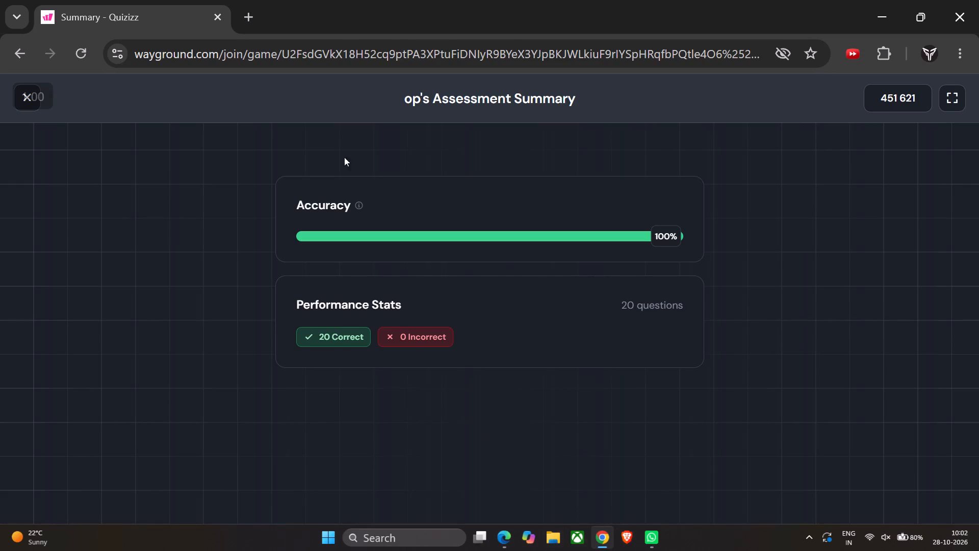
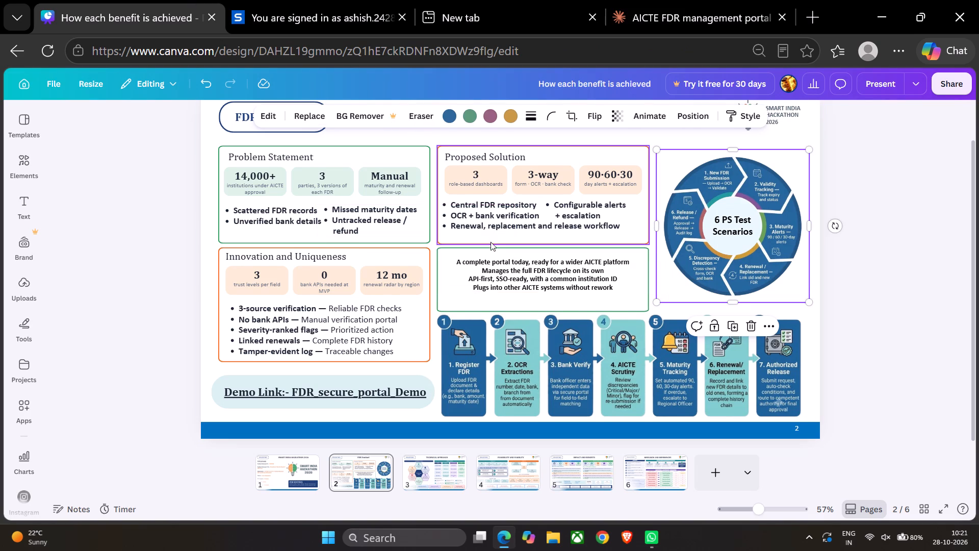
scroll(491, 242, "up", 1)
scroll(491, 242, "down", 2)
left_click(493, 266)
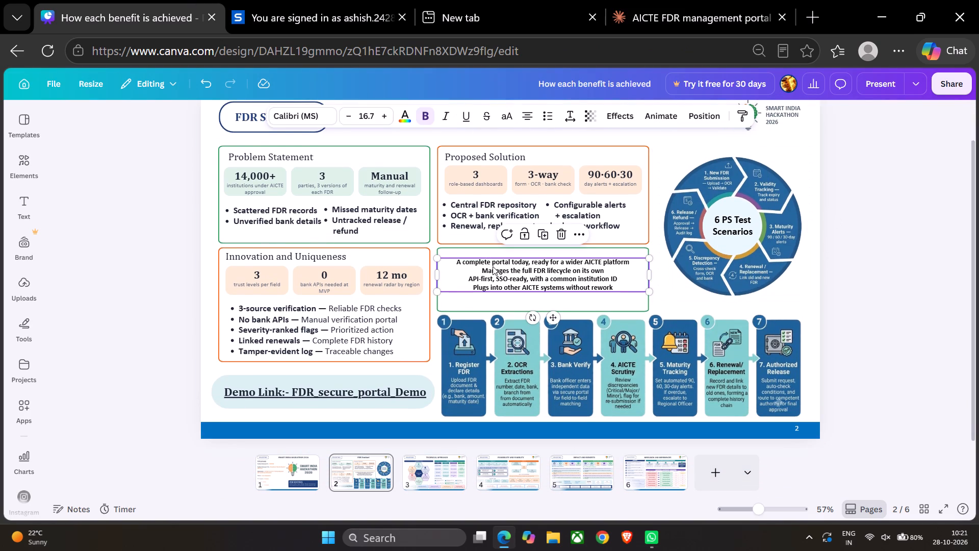
left_click(527, 115)
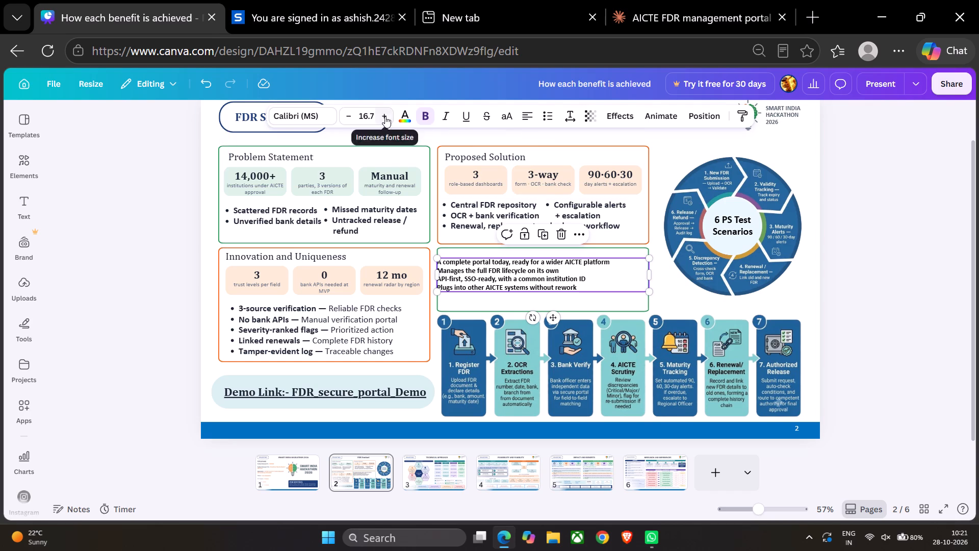
Increase that text block's font size to 20.7, comparing it with the Problem Statement bullets.
left_click(373, 215)
left_click(313, 219)
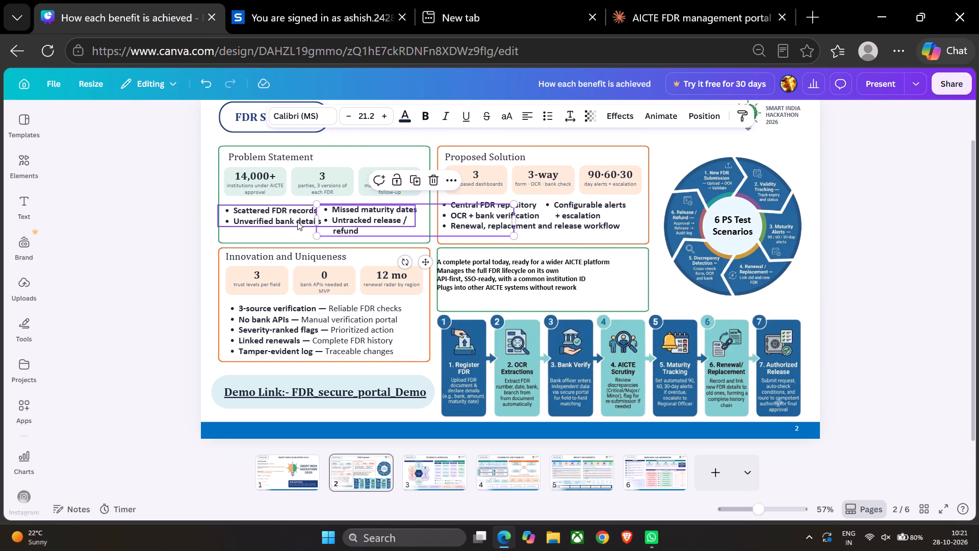
left_click(297, 221)
left_click(469, 258)
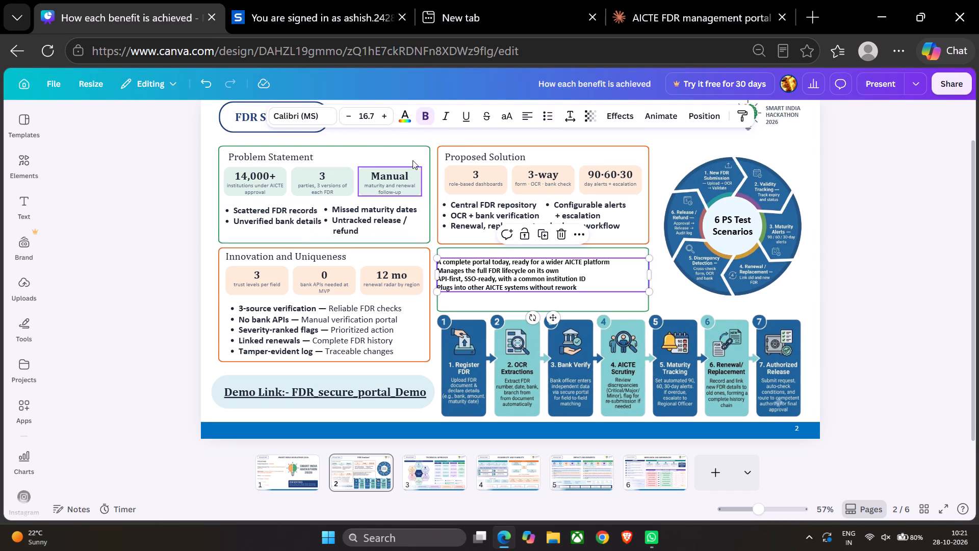
triple_click(384, 117)
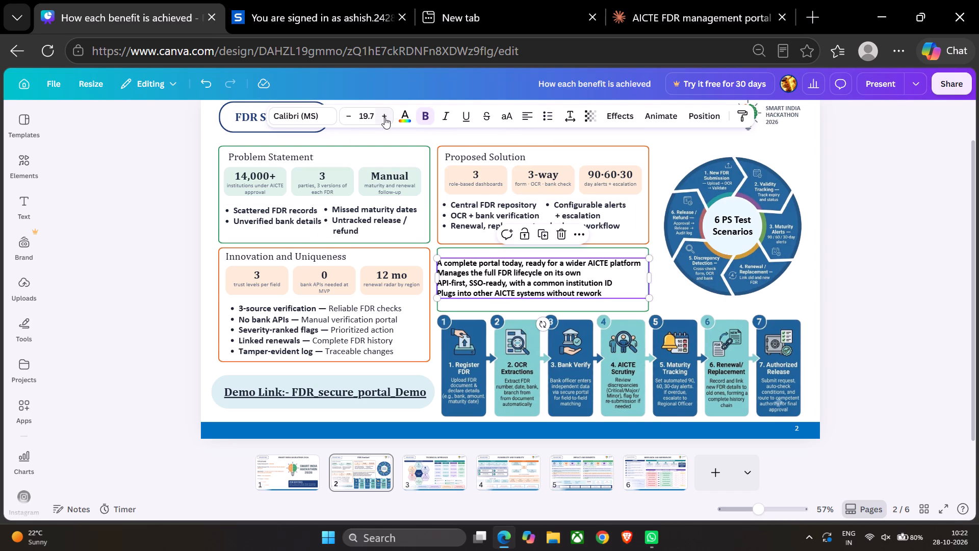
left_click(384, 117)
left_click(347, 215)
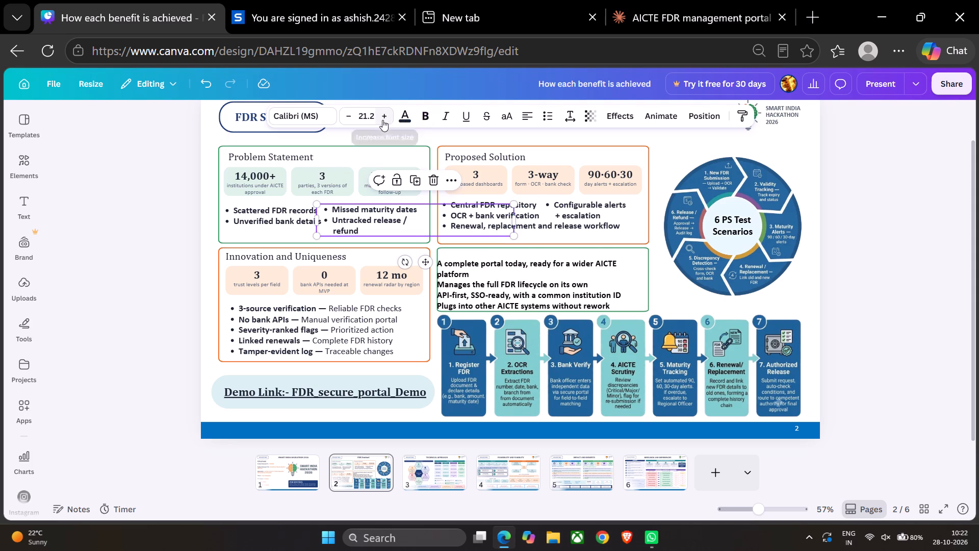
left_click(474, 271)
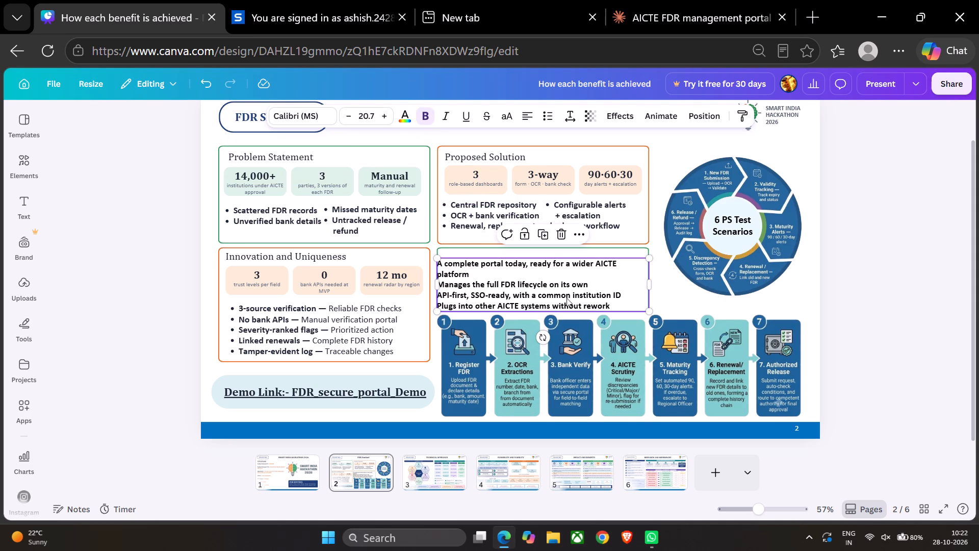
Shift the text block slightly right and up so its lines start inside the green outline.
left_click_drag(611, 276, 622, 270)
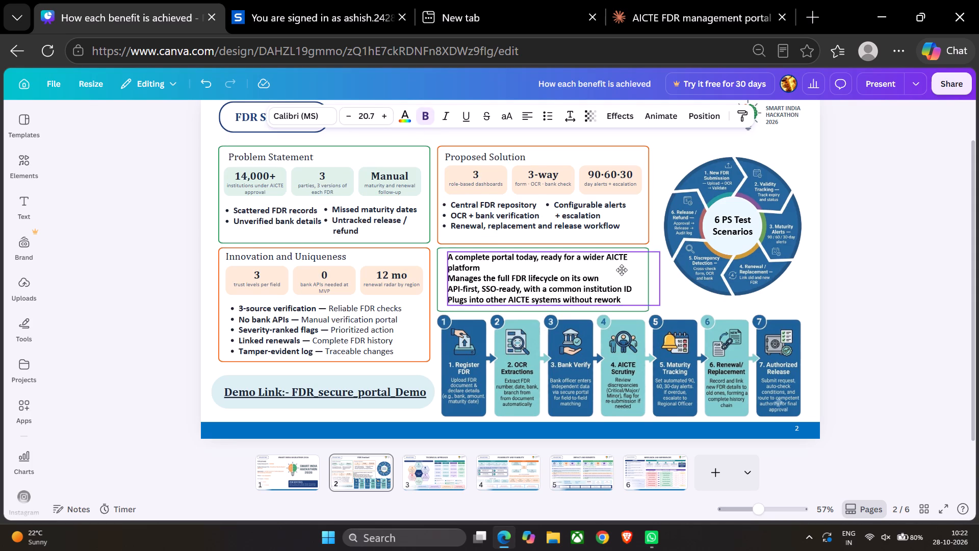
left_click_drag(622, 270, 617, 271)
left_click(617, 271)
left_click(617, 271)
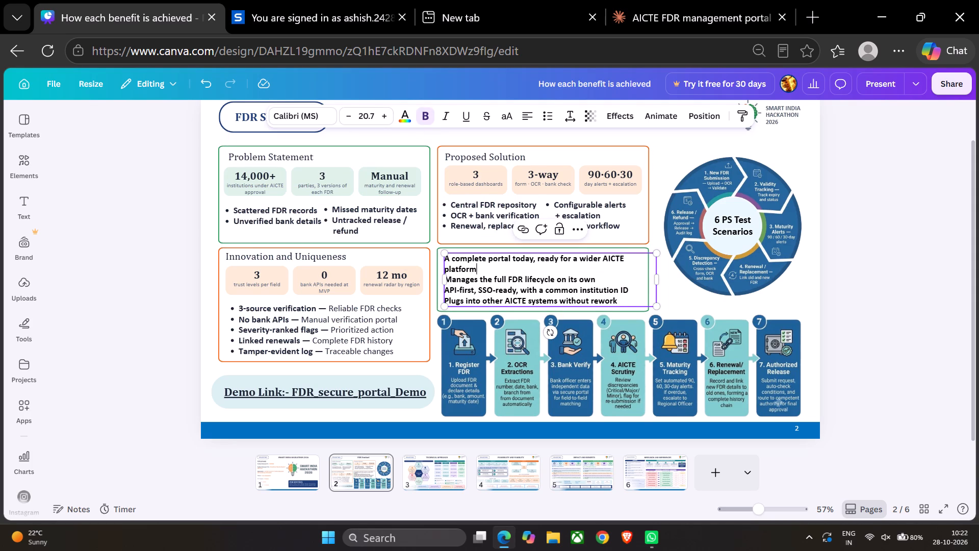
left_click(616, 271)
left_click(614, 271)
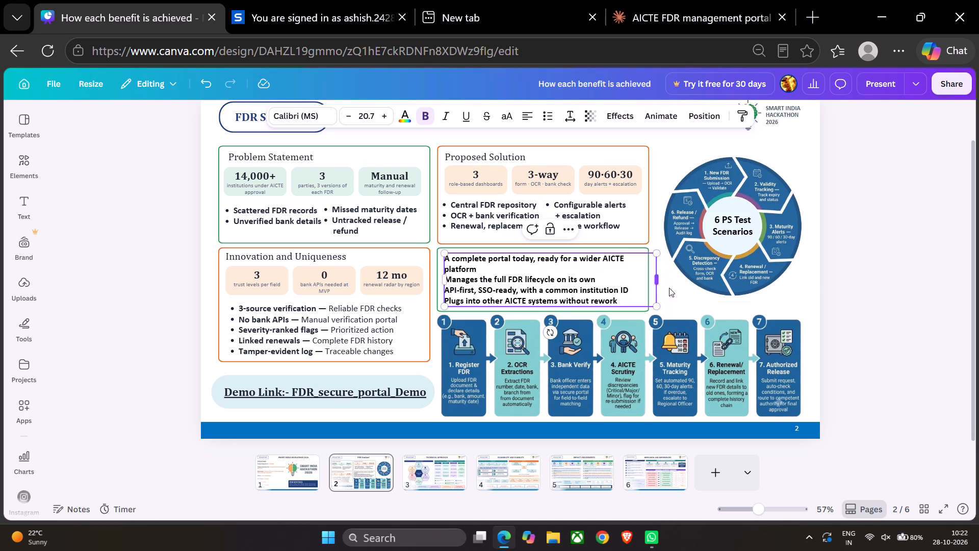
left_click(679, 296)
Turn the three lines from "Manages the full FDR lifecycle" to "Plugs into other AICTE systems without rework" into a bulleted list.
left_click(538, 266)
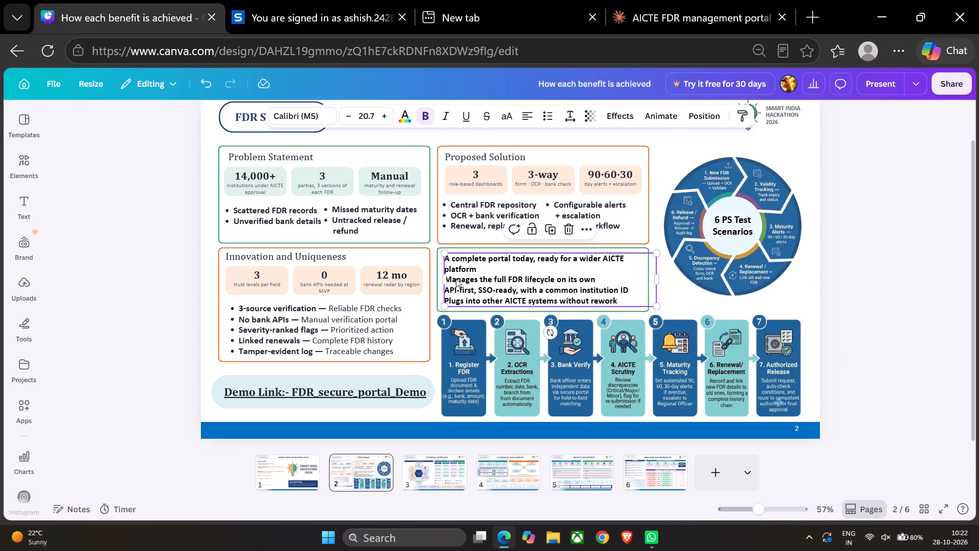
left_click(456, 279)
left_click(604, 295)
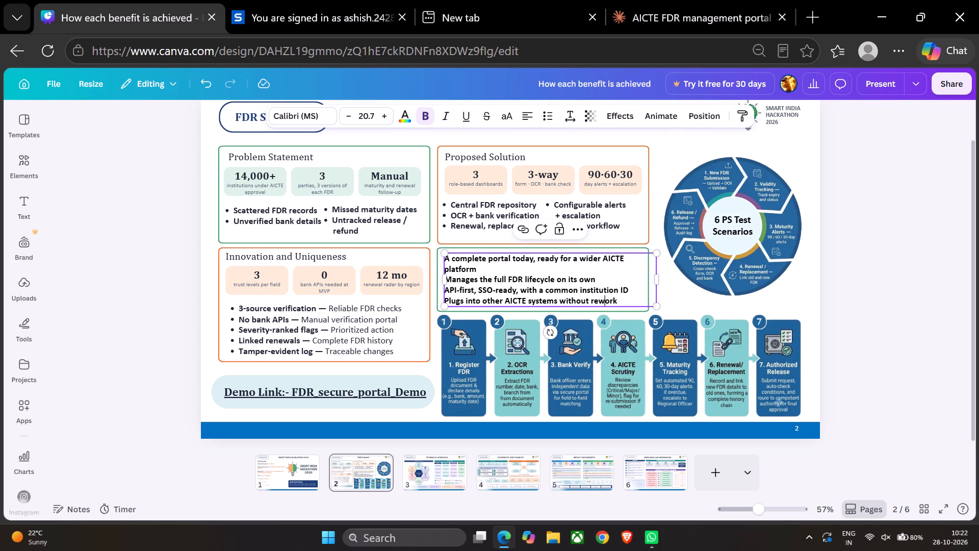
left_click_drag(617, 299, 449, 280)
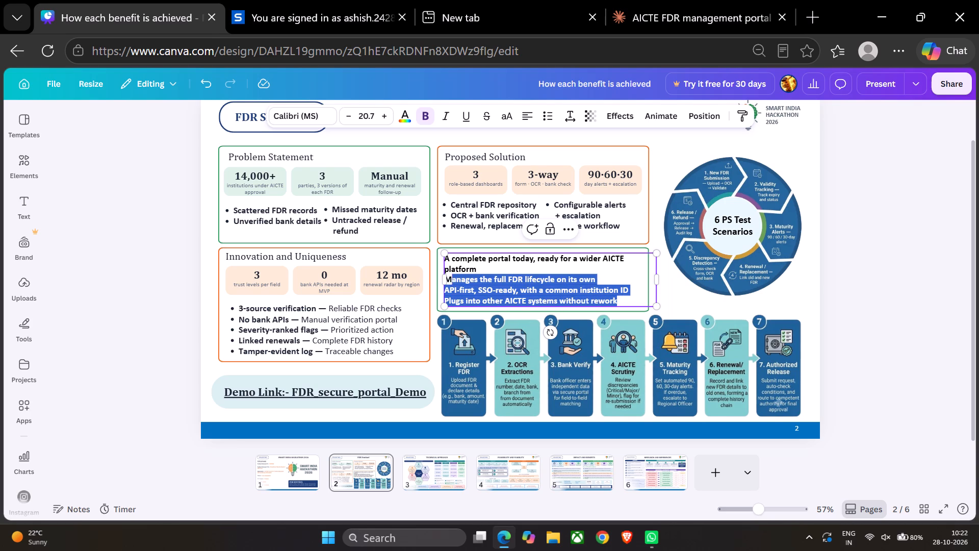
left_click_drag(449, 280, 445, 284)
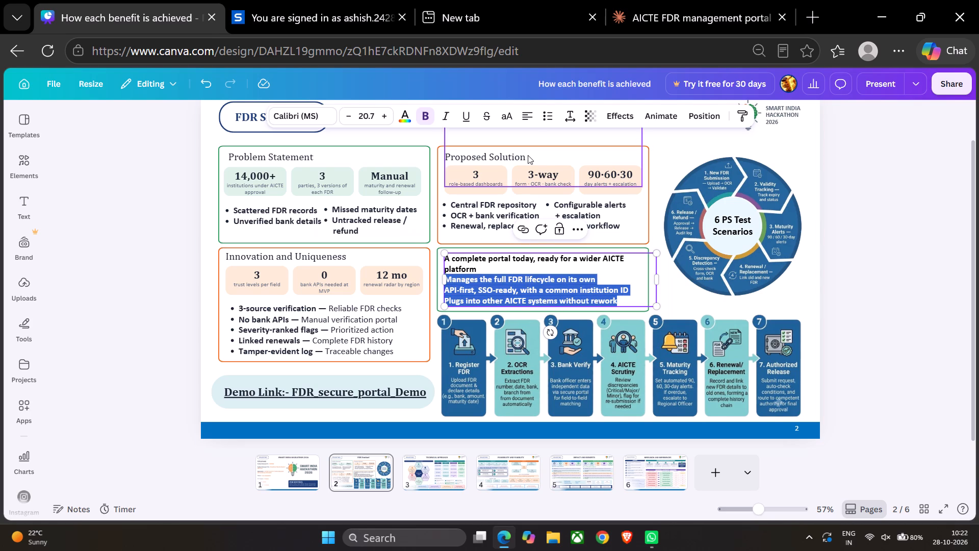
left_click(545, 118)
left_click(665, 141)
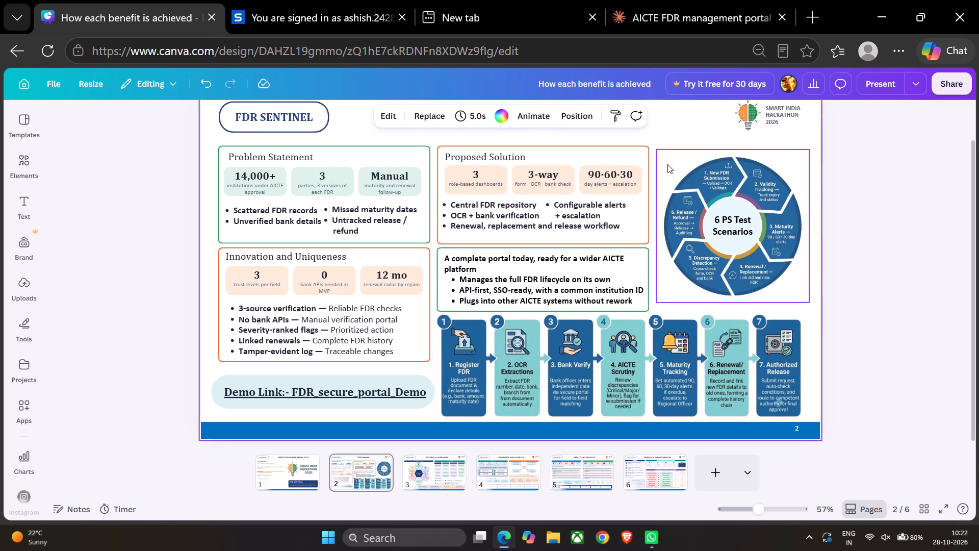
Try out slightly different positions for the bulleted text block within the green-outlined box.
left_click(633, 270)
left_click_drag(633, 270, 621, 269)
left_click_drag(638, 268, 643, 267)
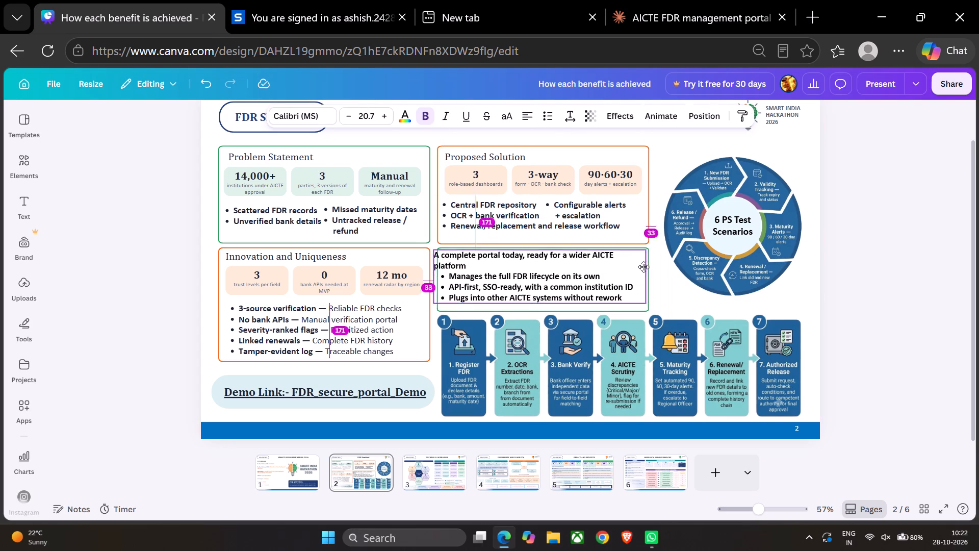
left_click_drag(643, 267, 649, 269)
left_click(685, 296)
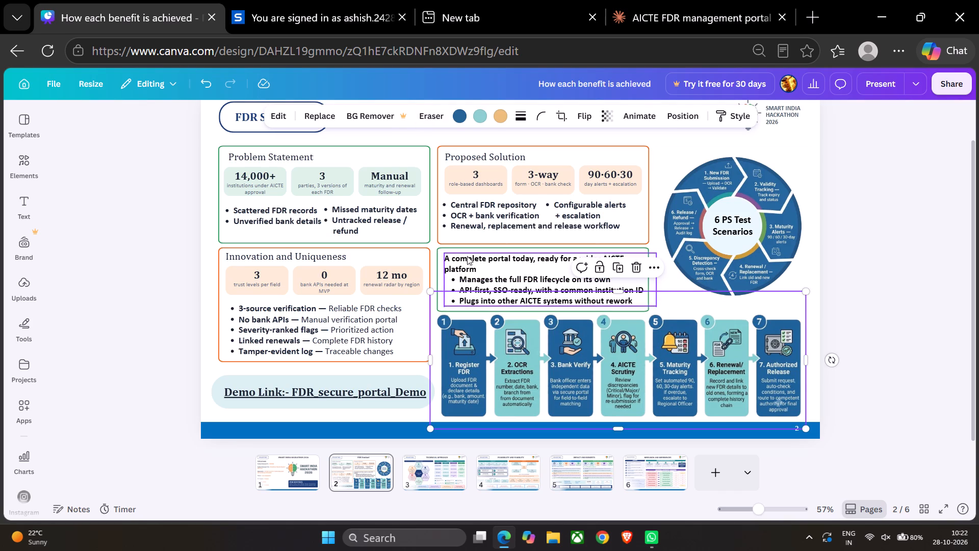
Select the green-outlined box together with its text and nudge both slightly down, widening the gap below the Proposed Solution box.
left_click_drag(431, 248, 640, 297)
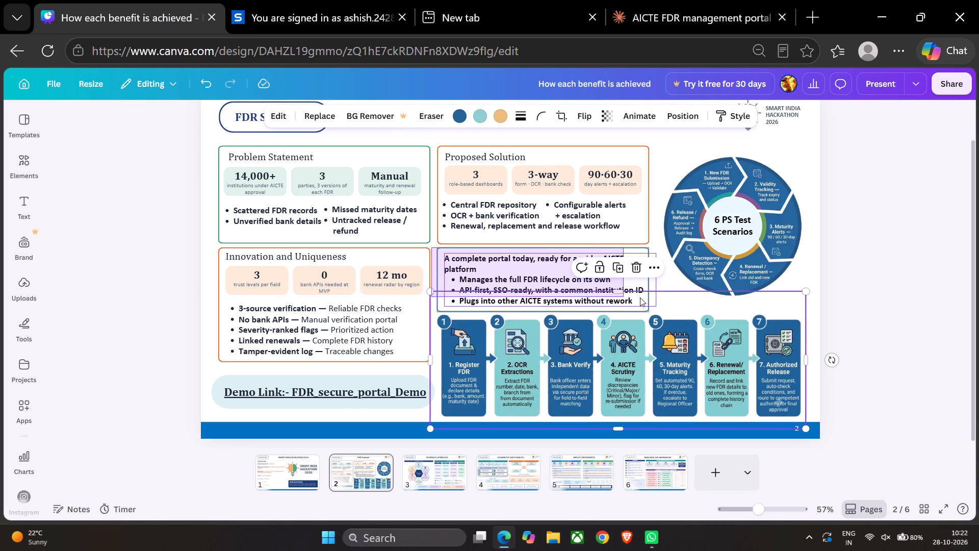
left_click_drag(640, 297, 627, 280)
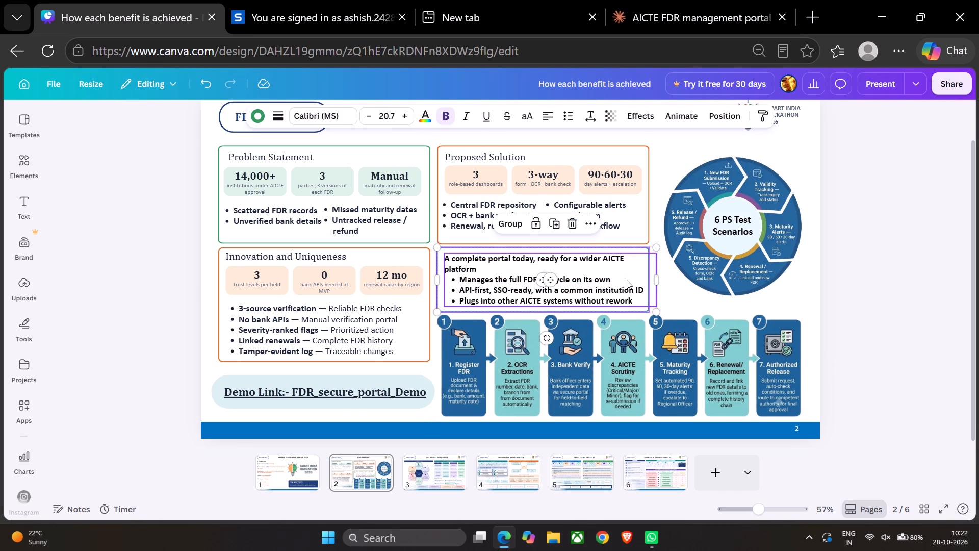
key("Down")
key("Down")
key("Down")
key("Down")
key("Down")
key("Down")
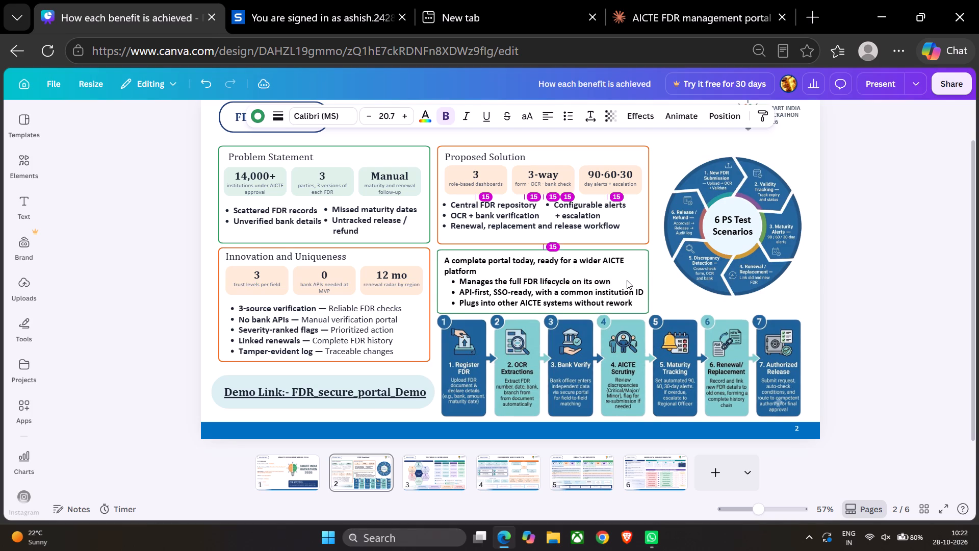
key("Up")
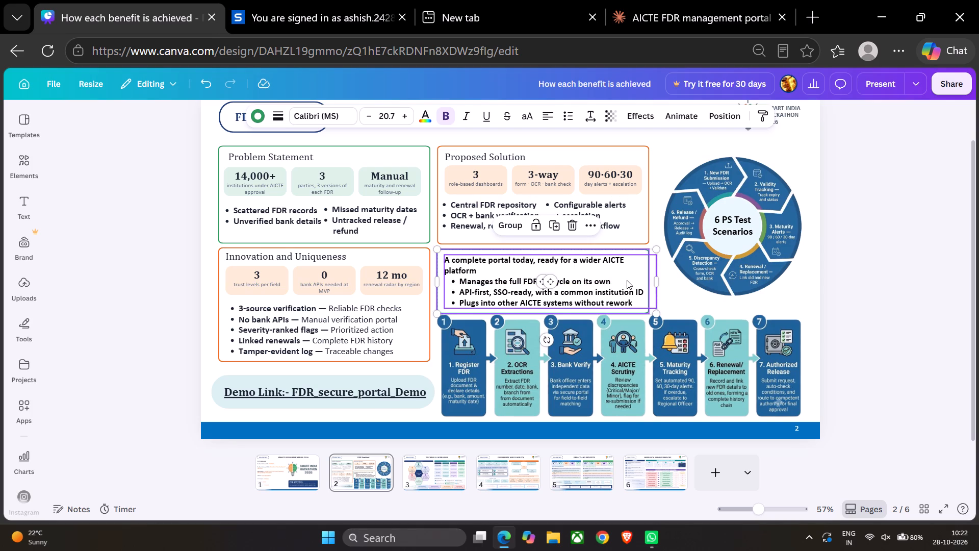
left_click(851, 166)
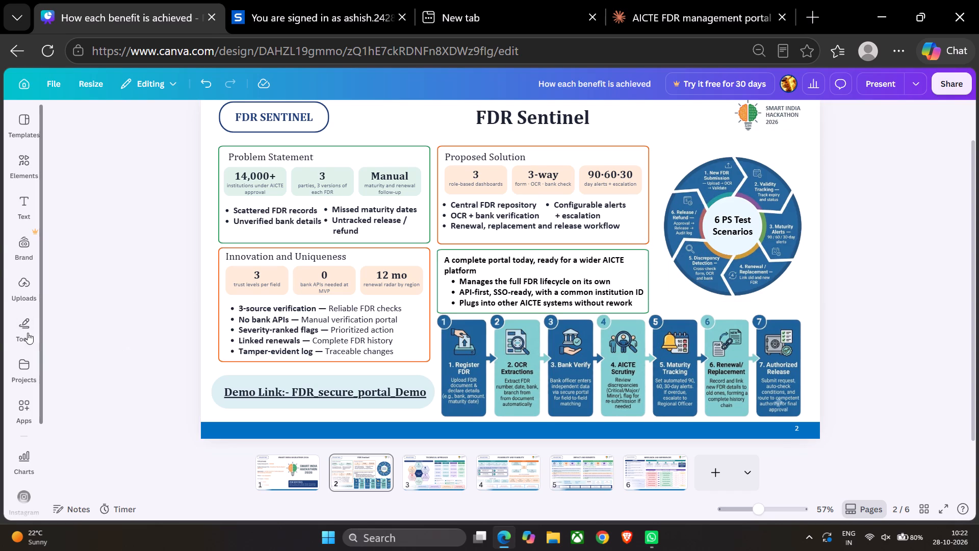
Browse the recommended design elements and the full Magic recommendations list for a graphic to add to slide 2.
left_click(23, 170)
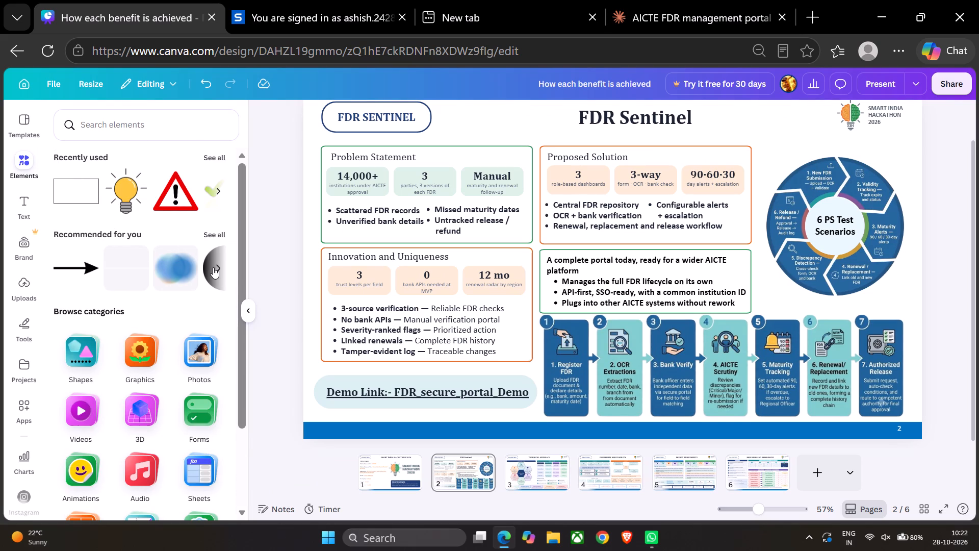
left_click(214, 267)
left_click(214, 267)
left_click(214, 267)
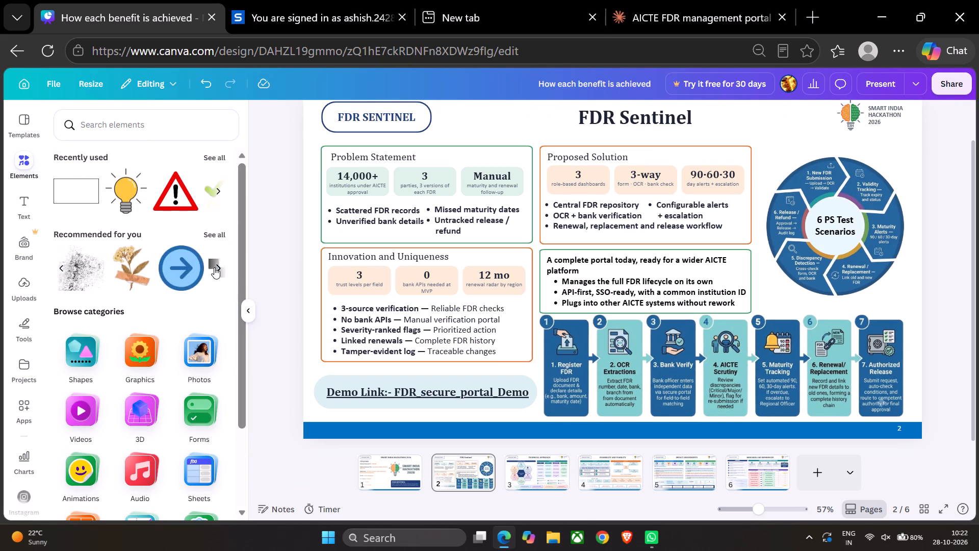
left_click(214, 267)
left_click(214, 267)
left_click(214, 267)
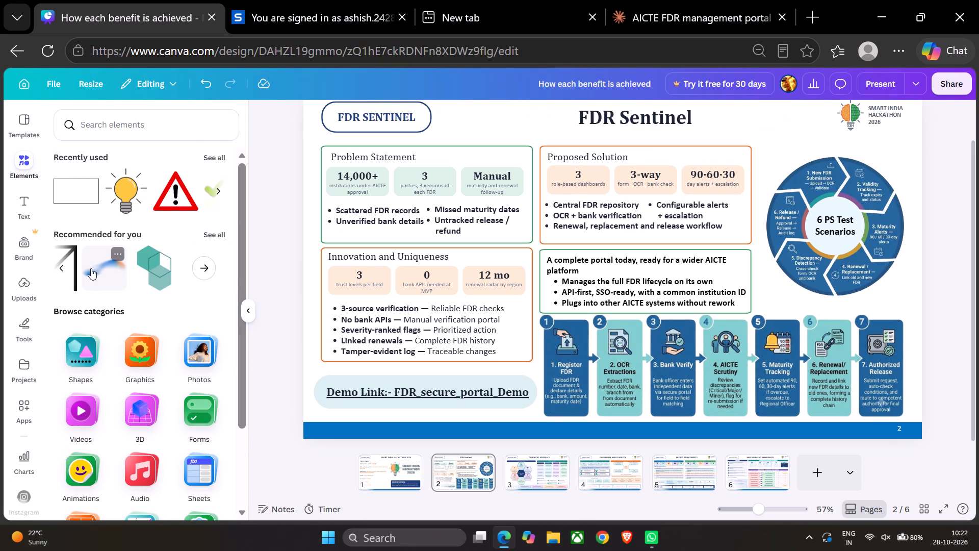
left_click(63, 267)
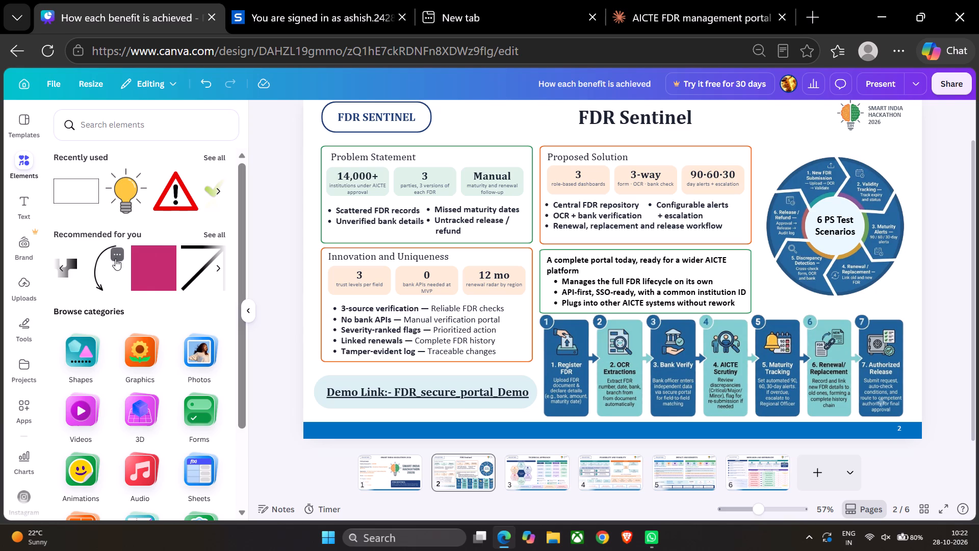
left_click(115, 259)
left_click(115, 259)
left_click(219, 266)
left_click(218, 266)
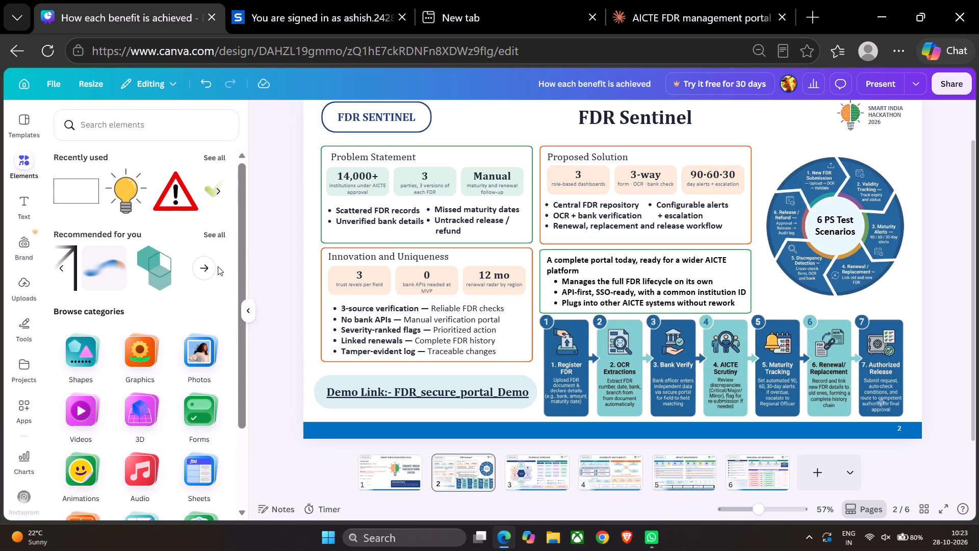
left_click(218, 266)
left_click(209, 237)
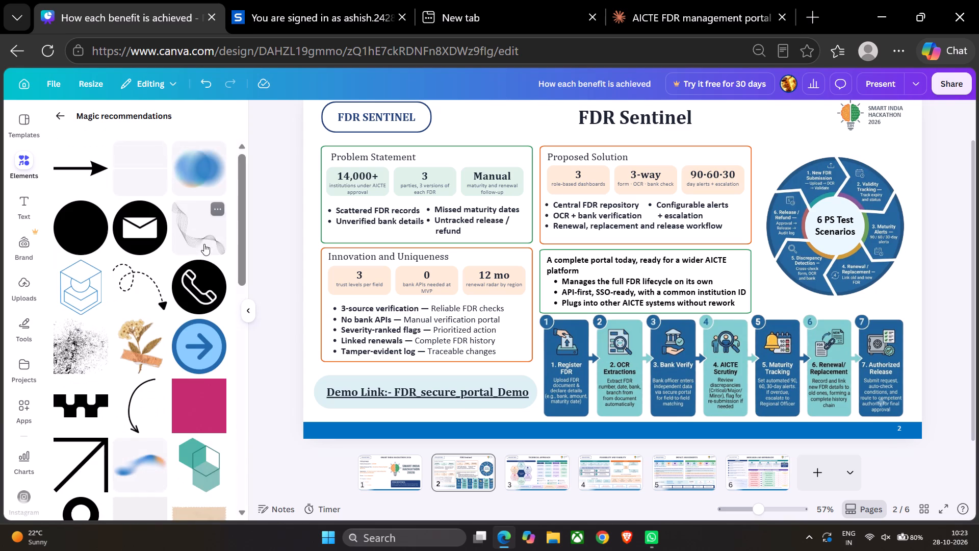
scroll(185, 244, "down", 4)
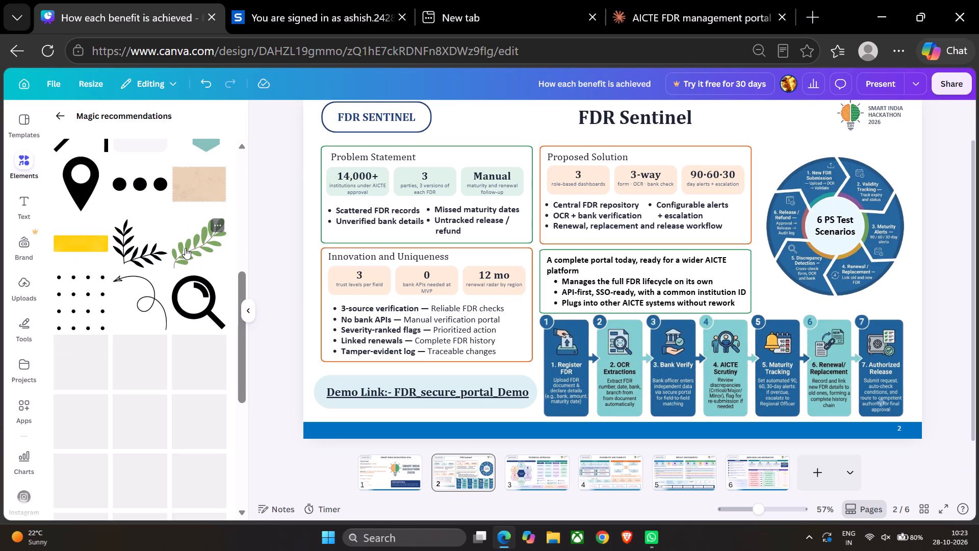
scroll(185, 248, "down", 3)
scroll(185, 248, "up", 4)
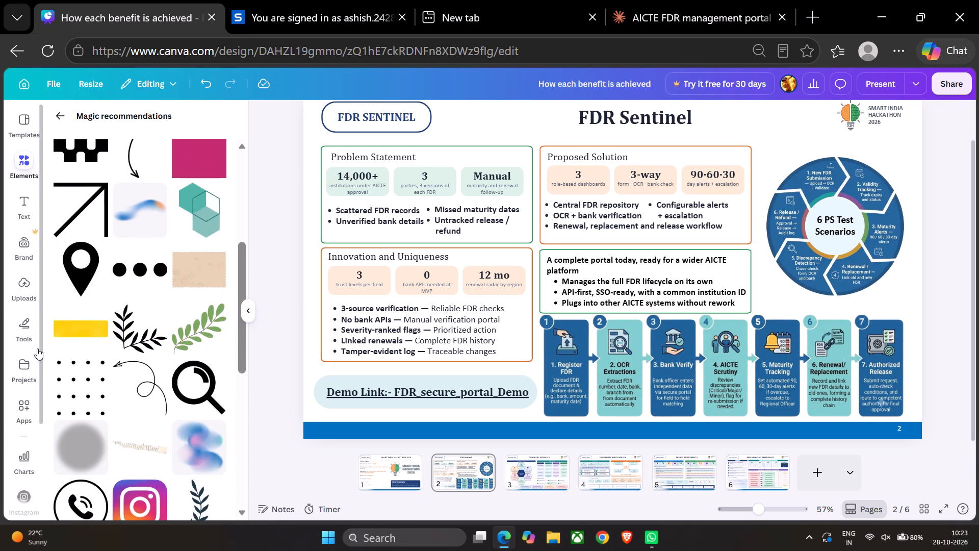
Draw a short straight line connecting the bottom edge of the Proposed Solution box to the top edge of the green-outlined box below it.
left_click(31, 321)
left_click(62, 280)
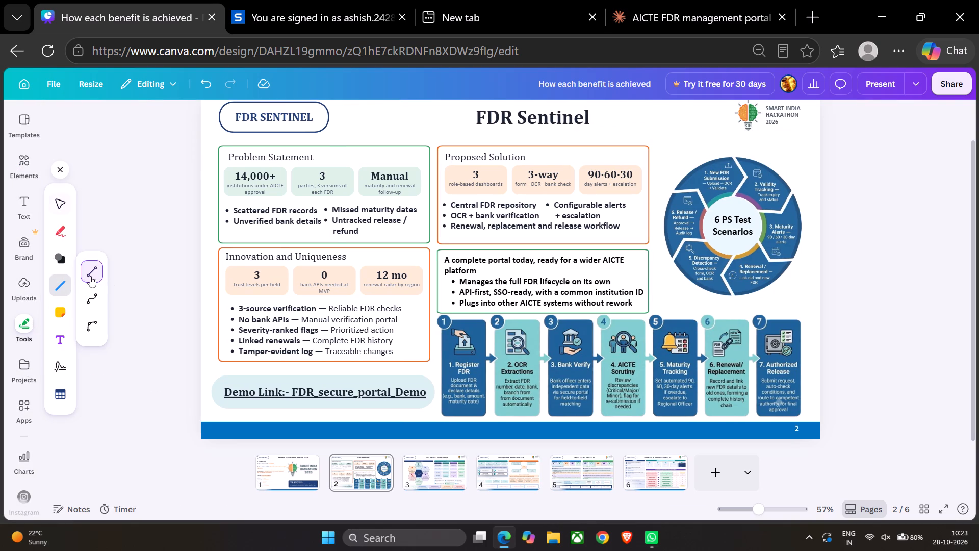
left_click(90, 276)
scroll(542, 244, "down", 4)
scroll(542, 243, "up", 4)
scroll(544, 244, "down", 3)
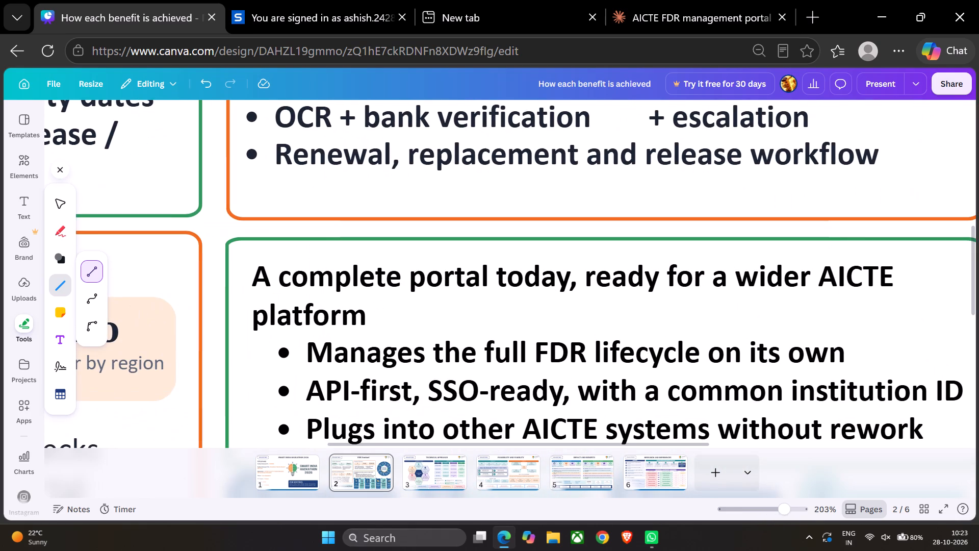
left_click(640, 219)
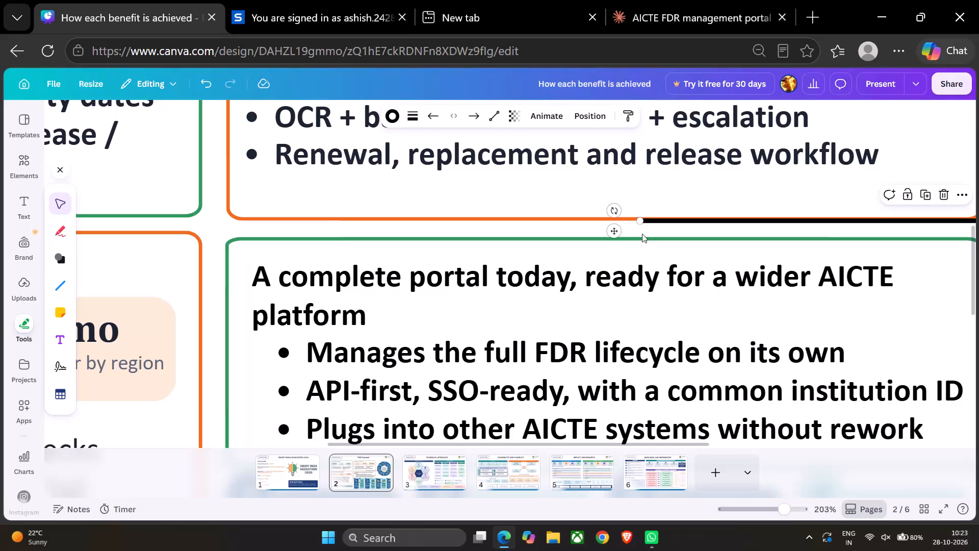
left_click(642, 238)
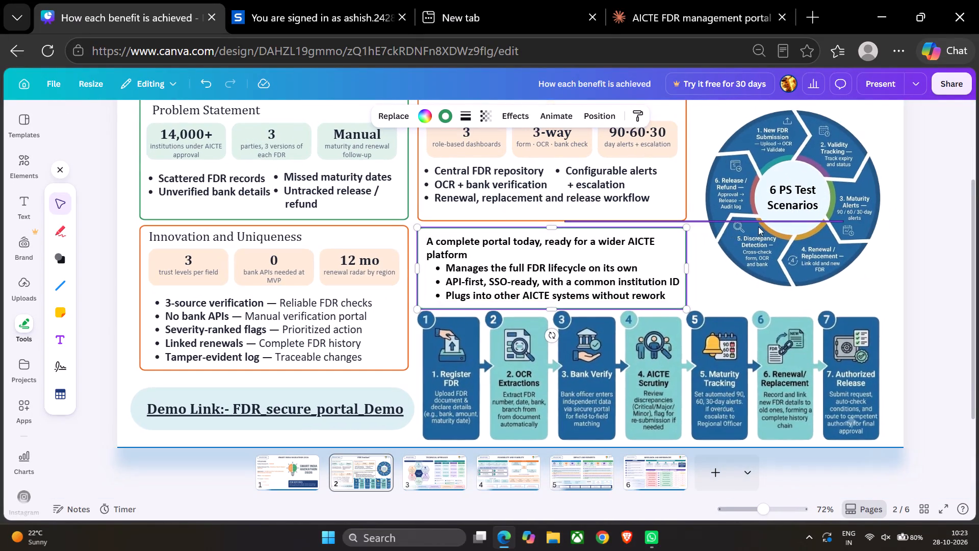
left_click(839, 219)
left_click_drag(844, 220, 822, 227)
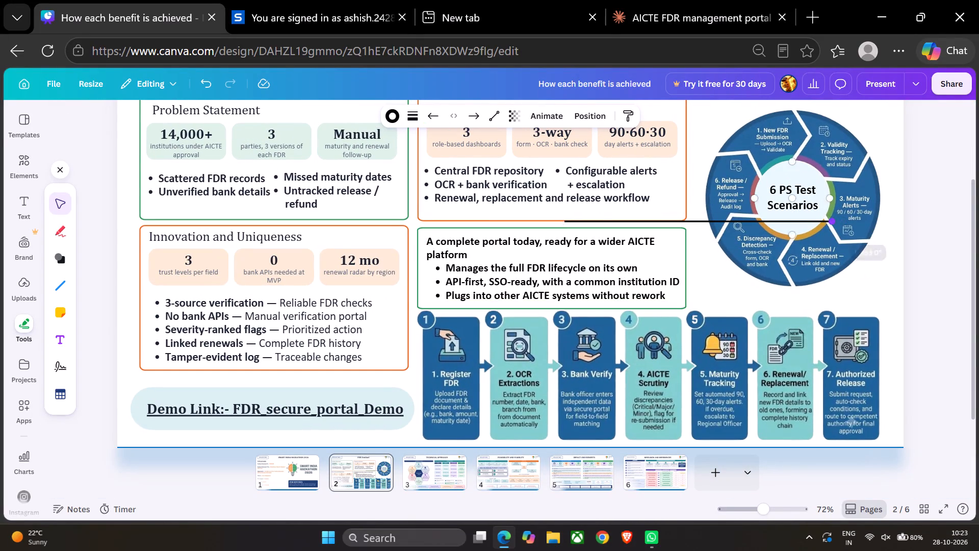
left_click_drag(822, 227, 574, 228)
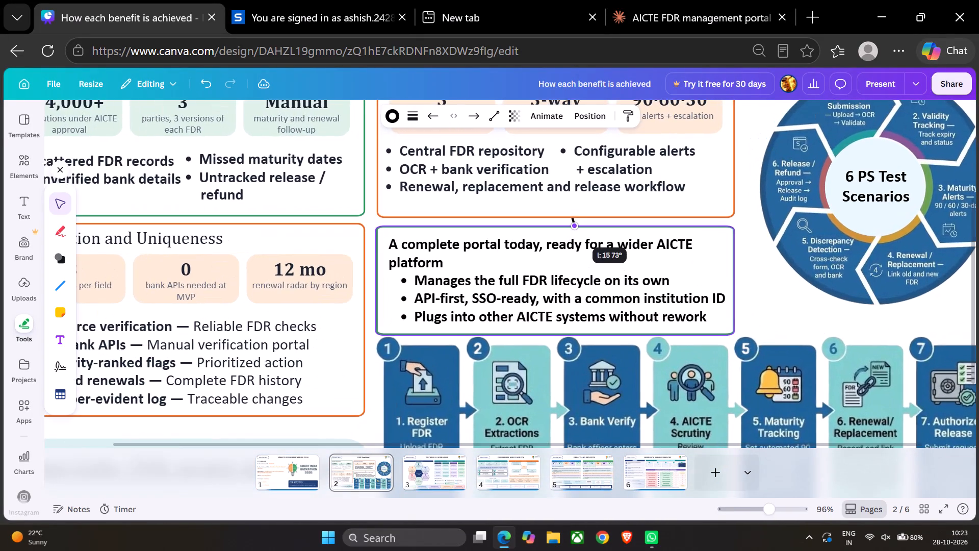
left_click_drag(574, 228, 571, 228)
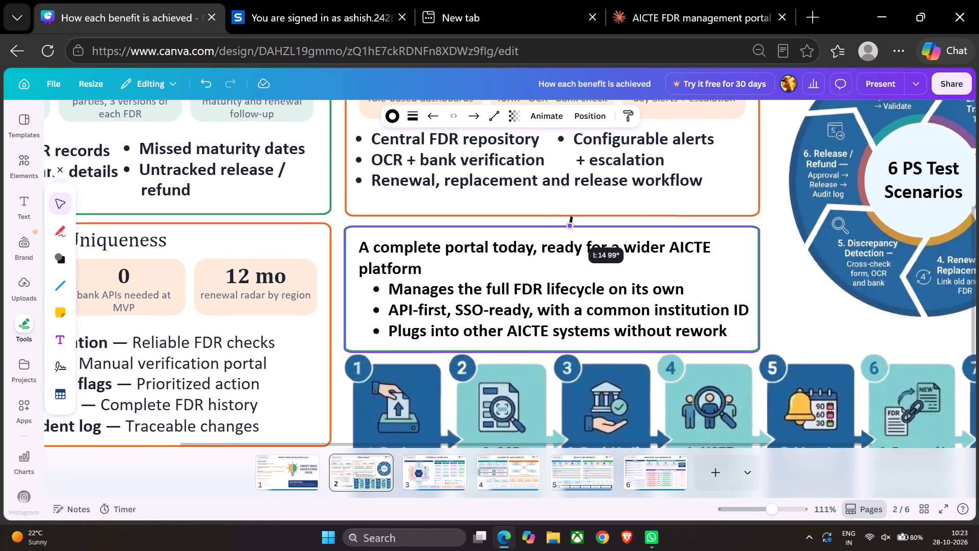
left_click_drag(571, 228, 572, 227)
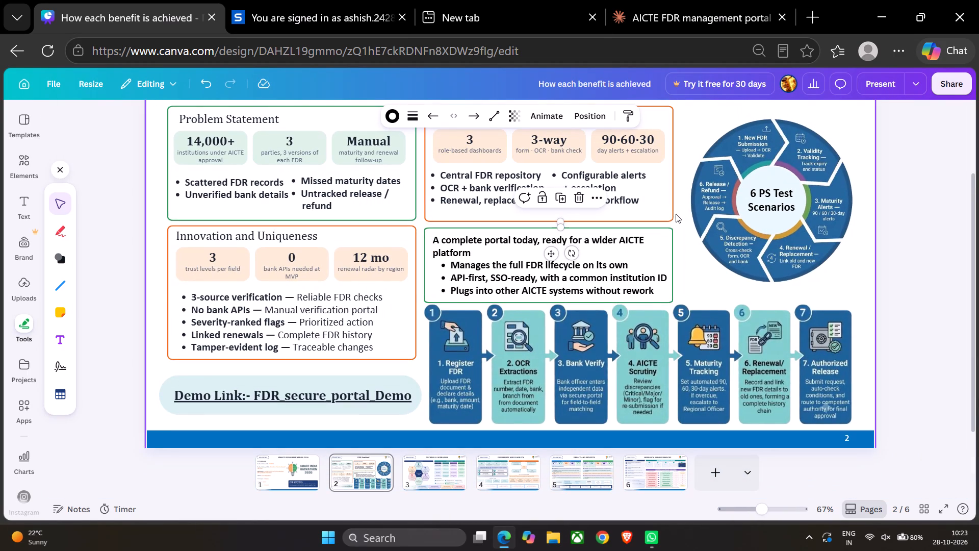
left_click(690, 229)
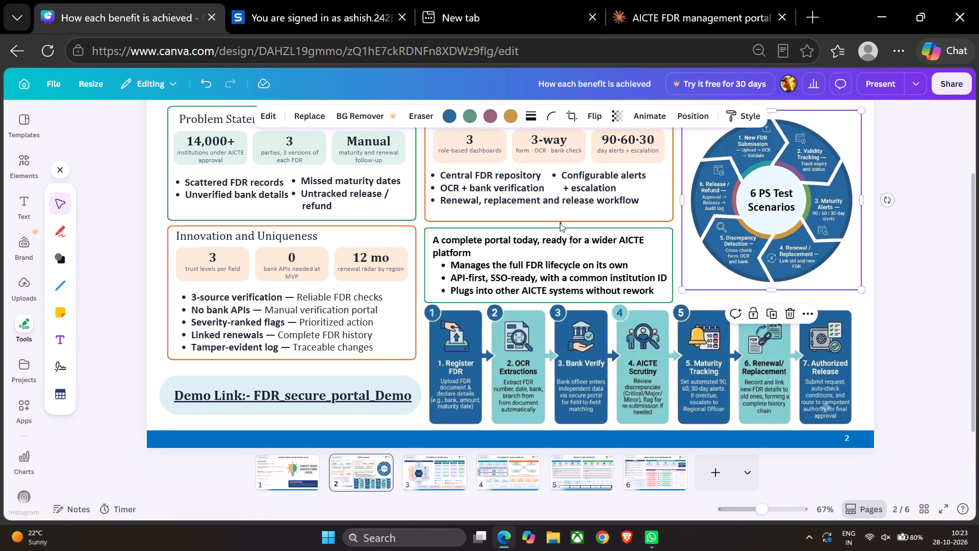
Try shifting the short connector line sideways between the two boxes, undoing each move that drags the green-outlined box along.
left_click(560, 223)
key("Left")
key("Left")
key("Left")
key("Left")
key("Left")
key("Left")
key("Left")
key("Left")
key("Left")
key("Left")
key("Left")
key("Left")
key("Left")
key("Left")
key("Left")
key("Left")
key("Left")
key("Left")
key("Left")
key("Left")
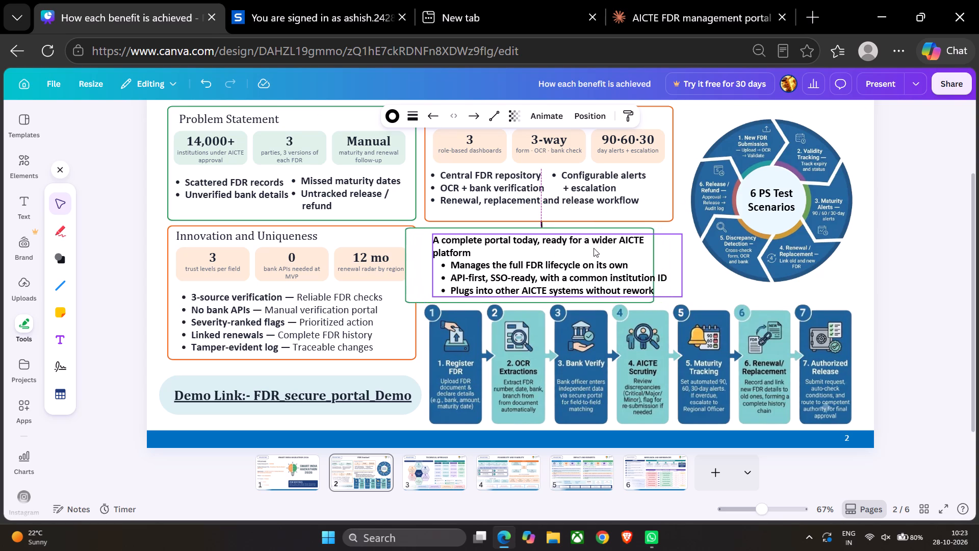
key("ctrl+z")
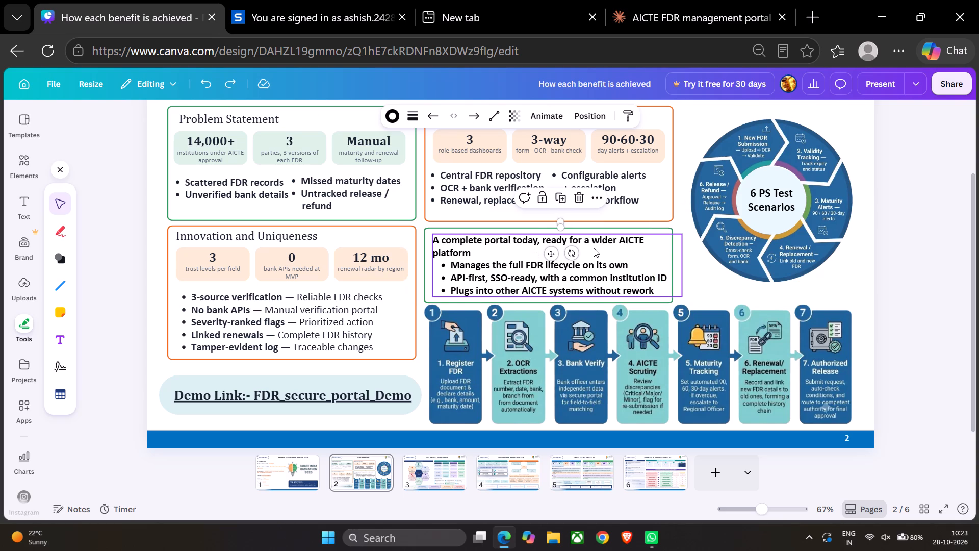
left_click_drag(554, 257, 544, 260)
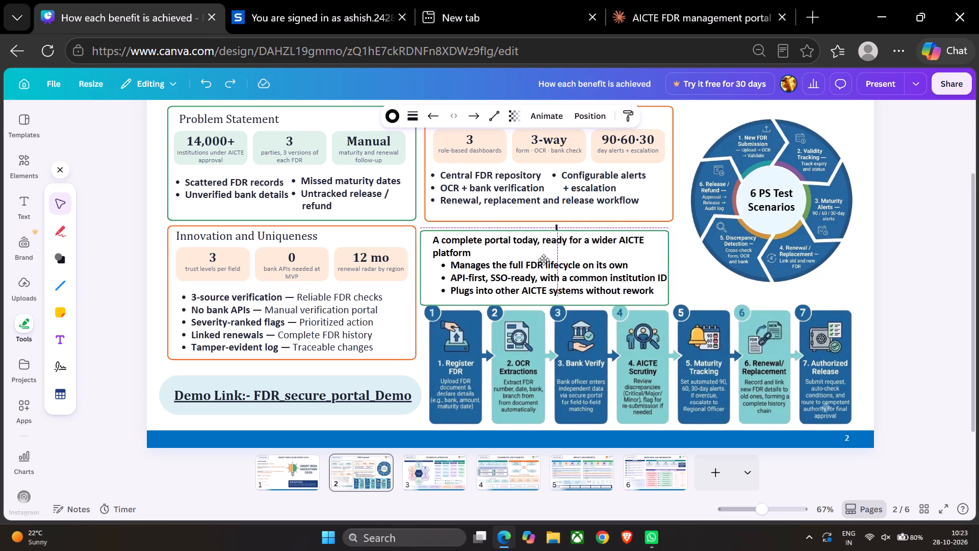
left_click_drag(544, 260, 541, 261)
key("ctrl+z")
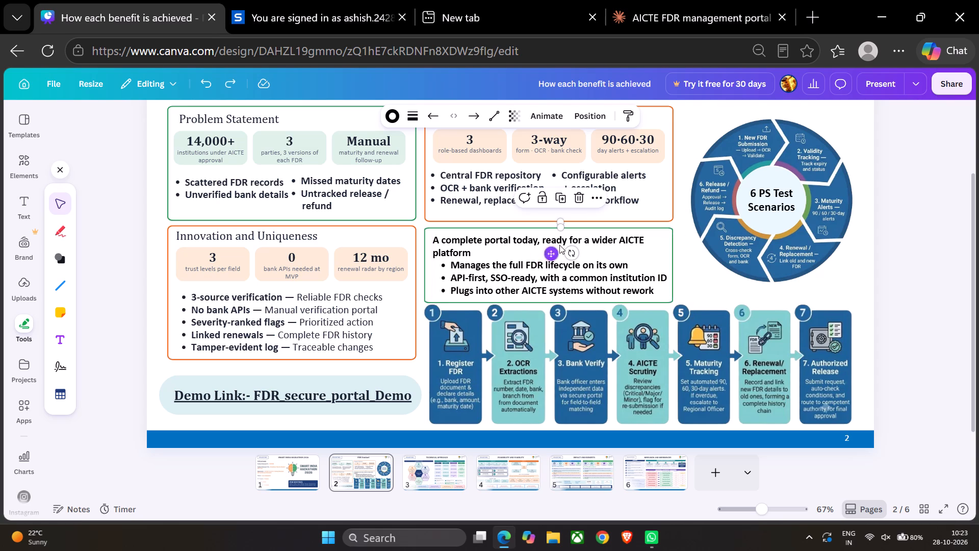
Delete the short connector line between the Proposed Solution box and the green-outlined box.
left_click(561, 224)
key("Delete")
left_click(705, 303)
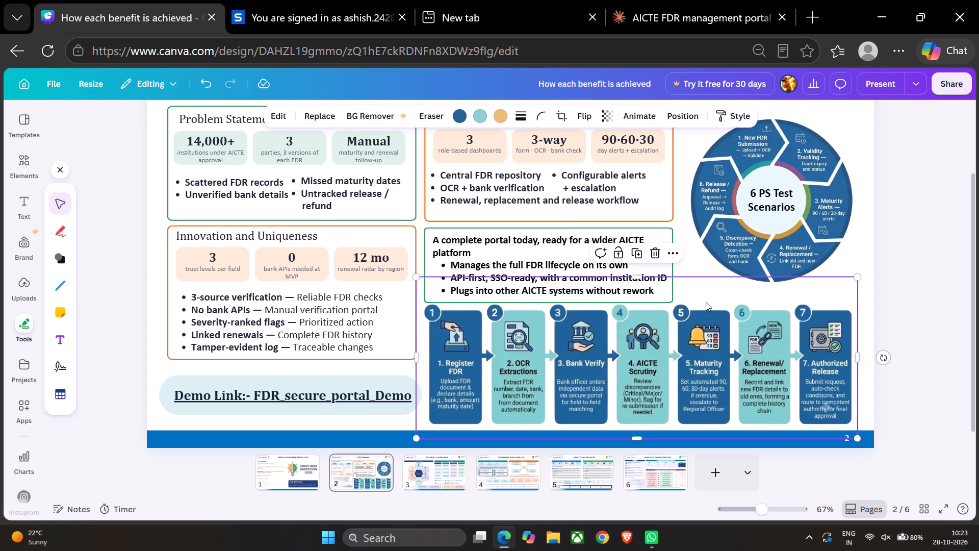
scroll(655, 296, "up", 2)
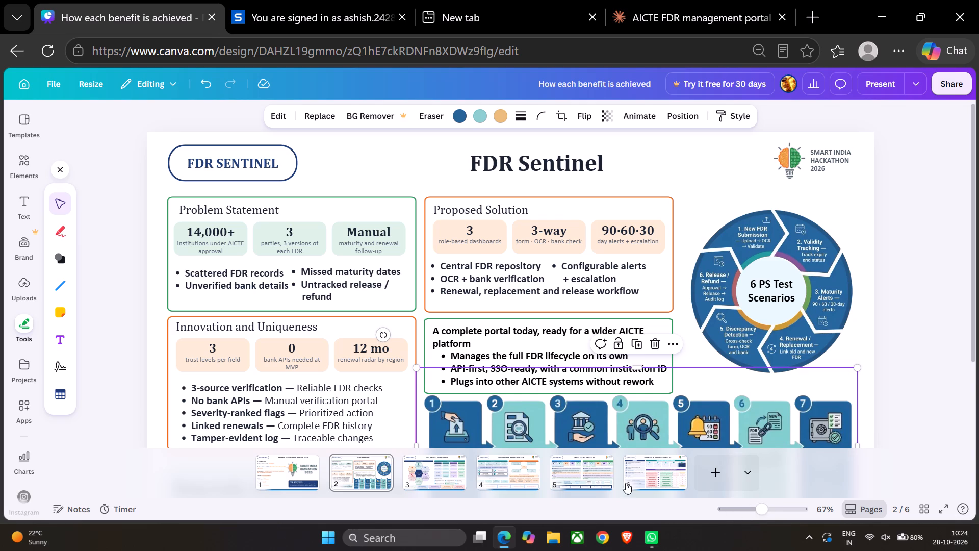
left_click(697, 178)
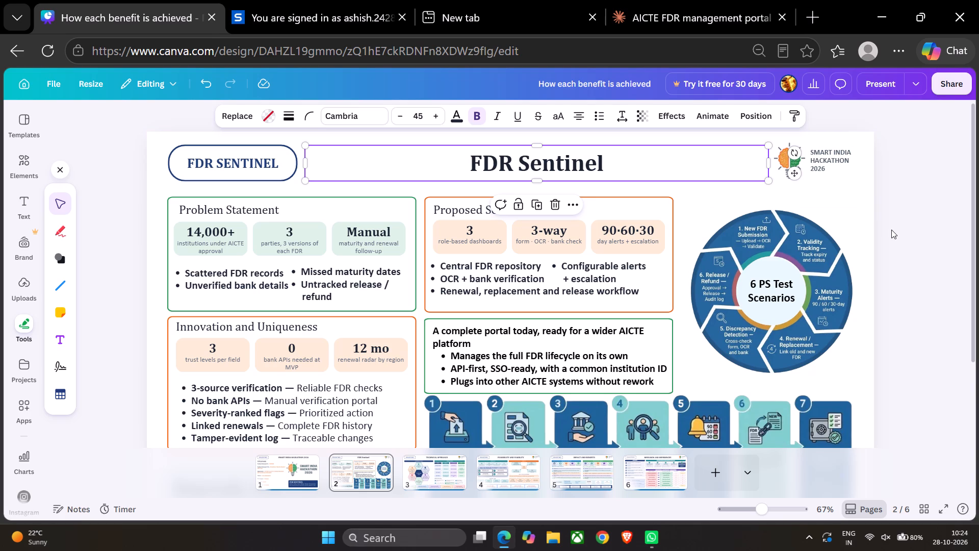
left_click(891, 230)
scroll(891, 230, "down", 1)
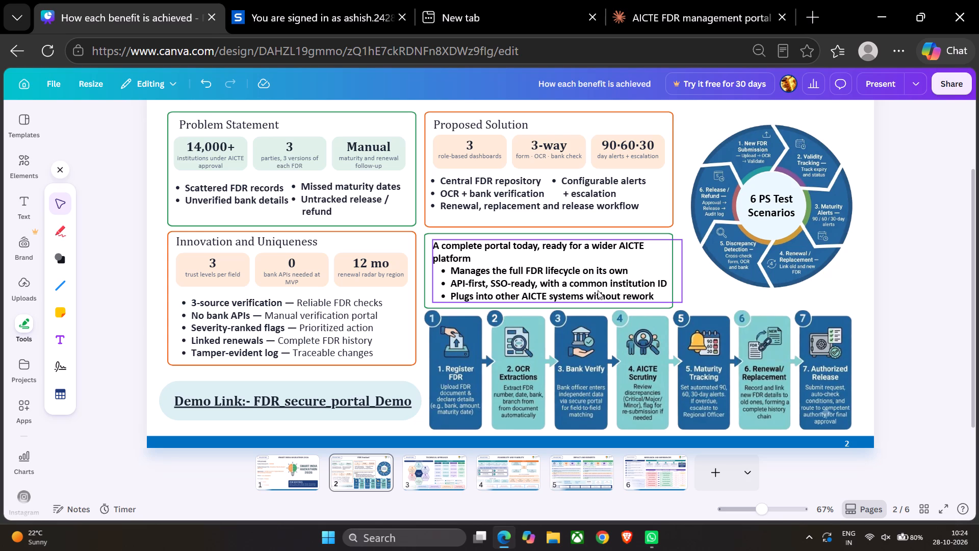
Move the bullet "Plugs into other AICTE systems without rework" directly below "Manages the full FDR lifecycle on its own".
left_click(654, 294)
double_click(654, 294)
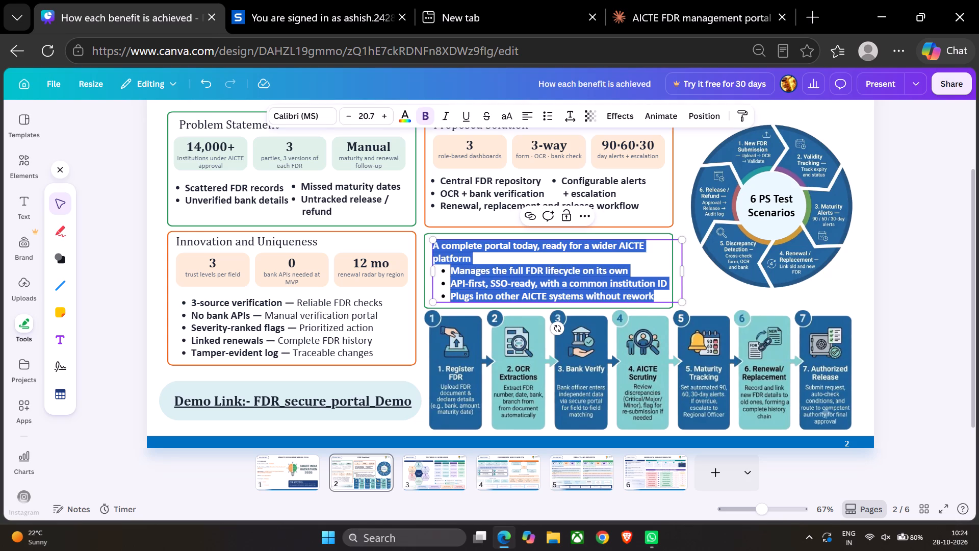
left_click(654, 294)
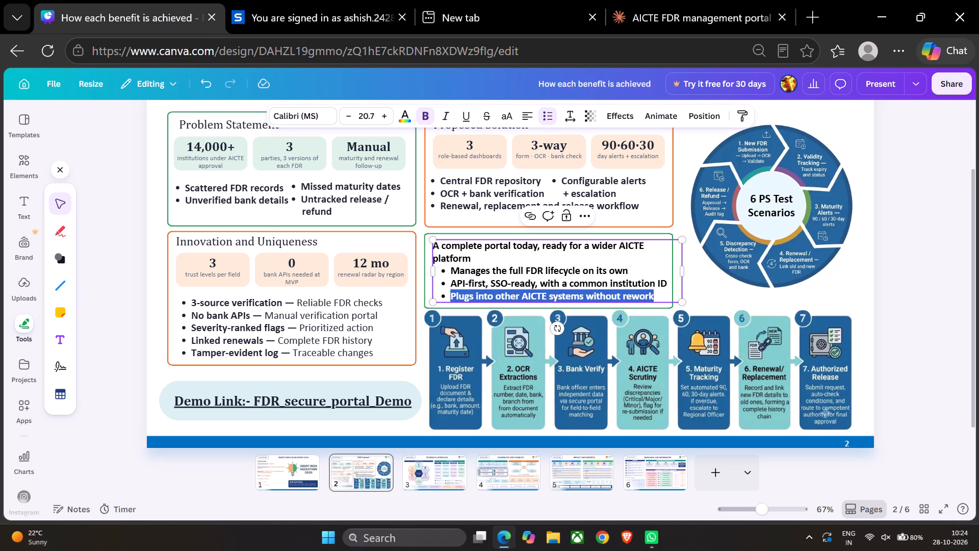
key("shift+Up")
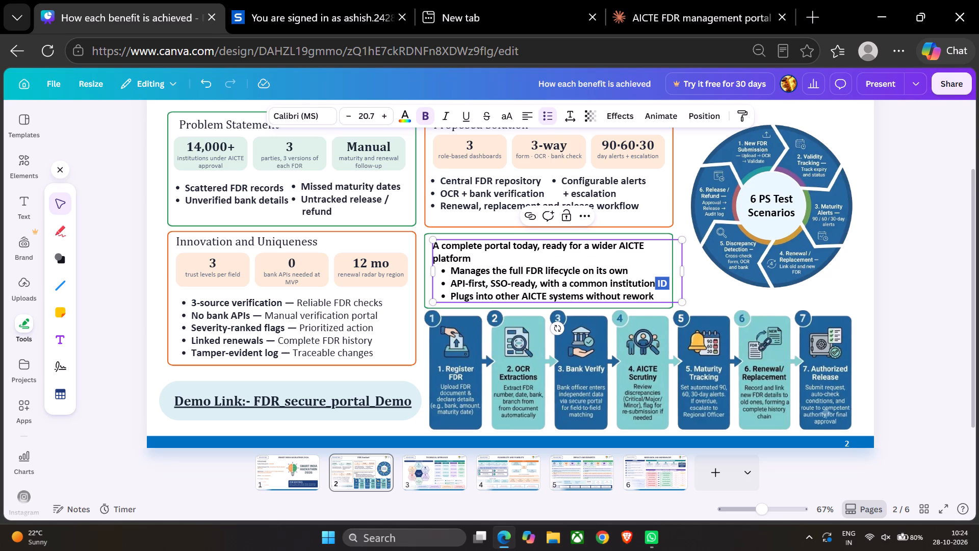
triple_click(640, 295)
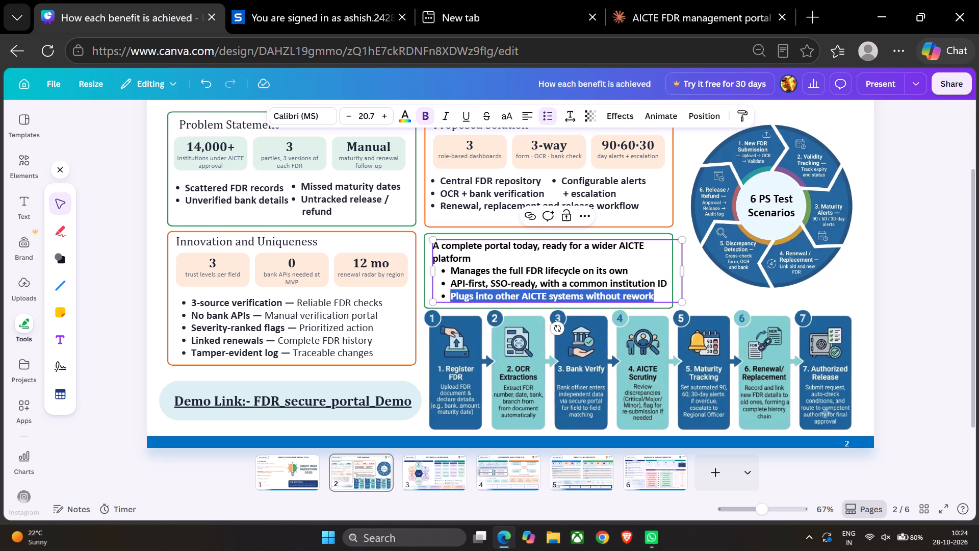
key("ctrl+x")
key("BackSpace")
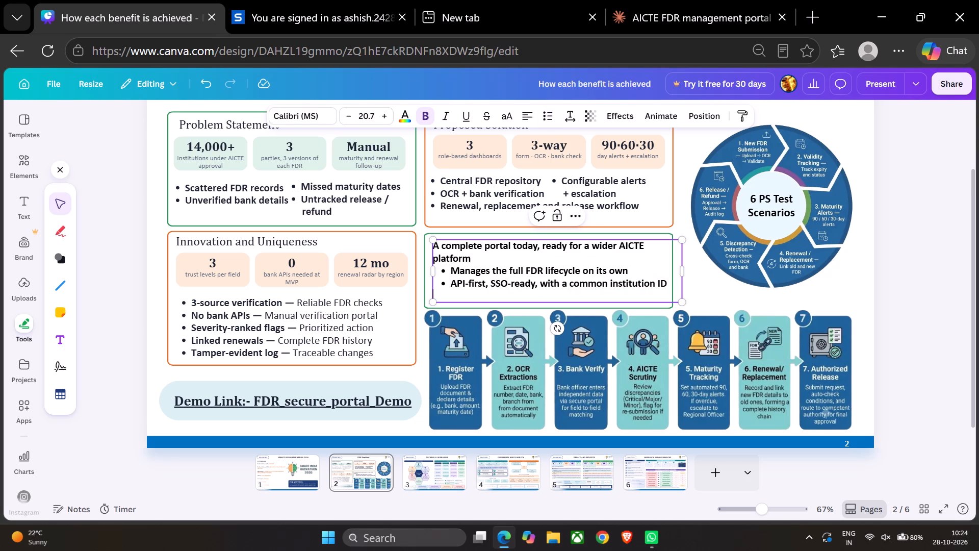
left_click(488, 261)
key("Return")
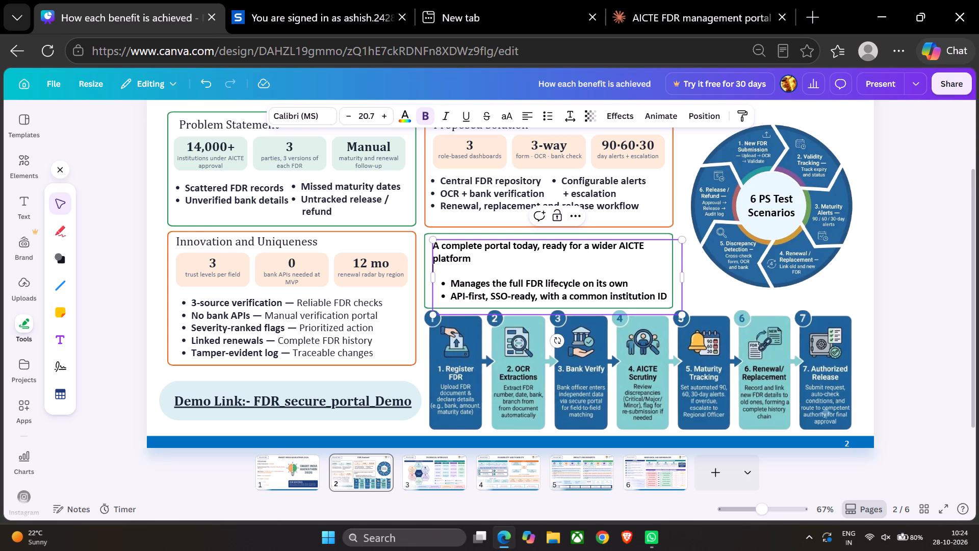
left_click(457, 287)
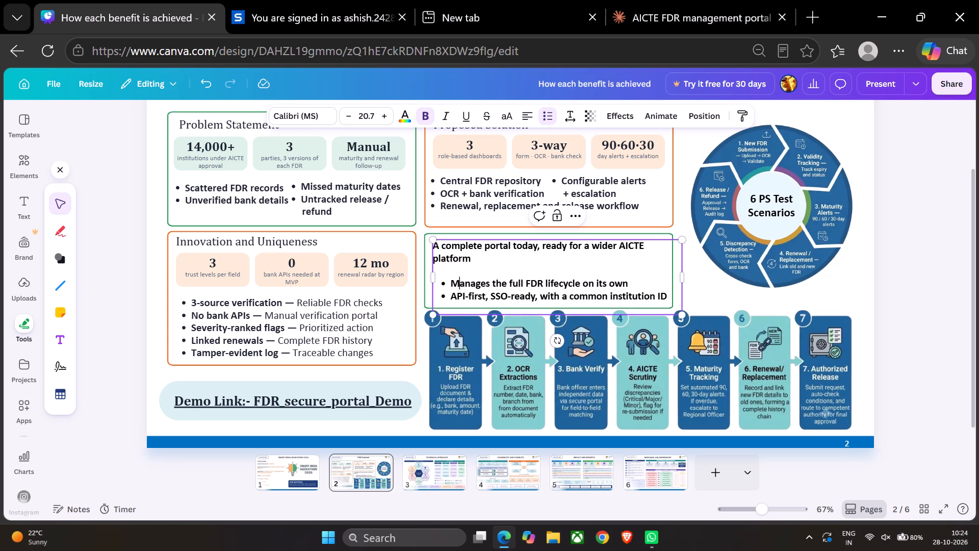
left_click(451, 271)
left_click(635, 285)
key("Return")
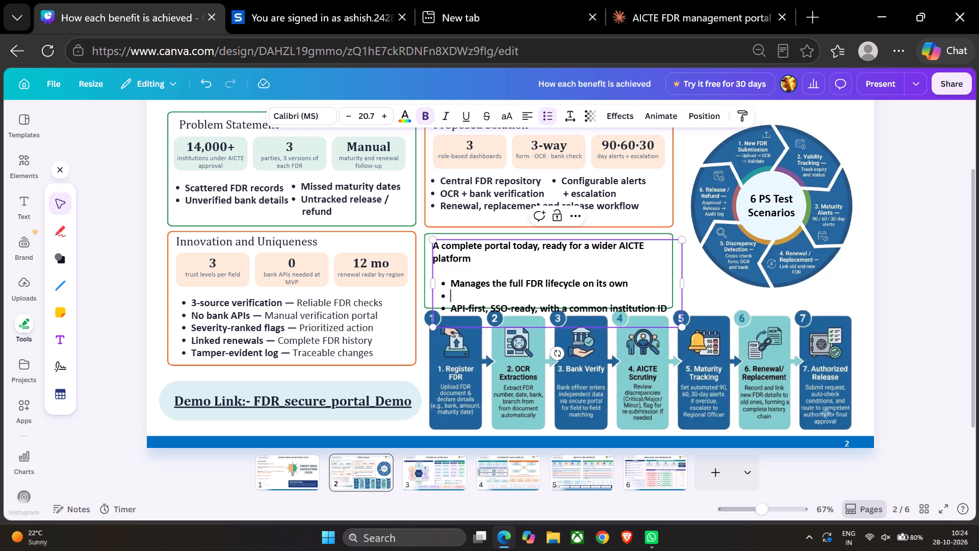
key("ctrl+v")
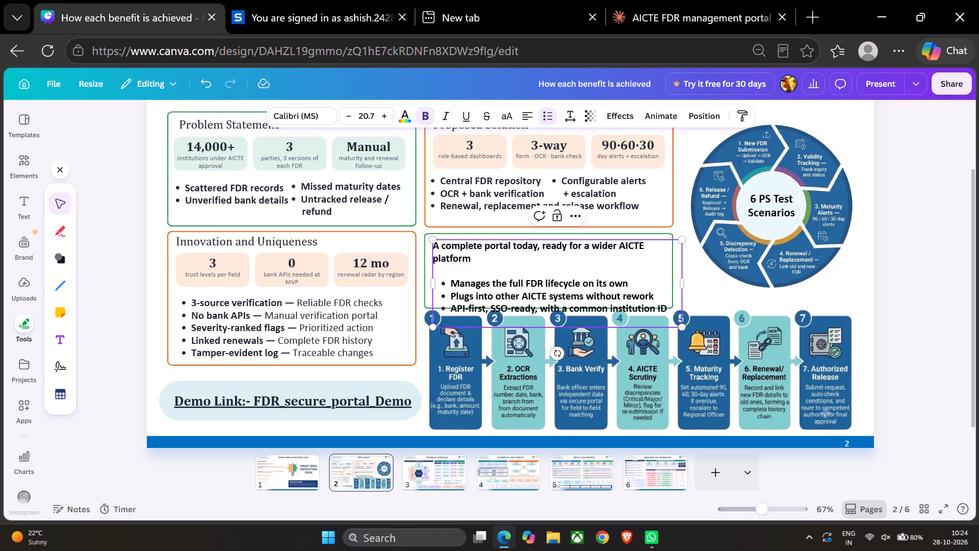
Move the bullet "Manages the full FDR lifecycle on its own" below "Plugs into other AICTE systems without rework" and remove the blank line under the heading.
left_click(620, 282)
left_click_drag(632, 285, 432, 282)
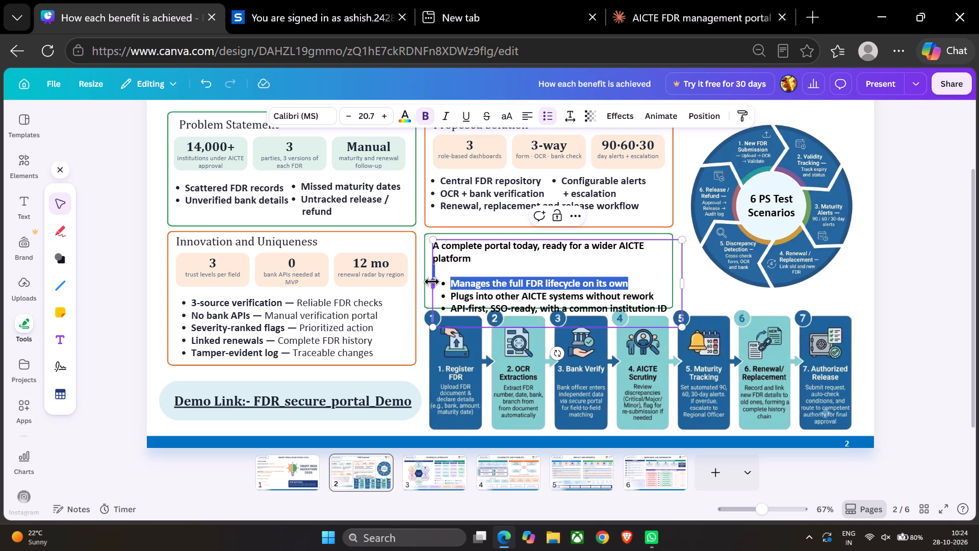
left_click_drag(432, 282, 445, 286)
key("ctrl+x")
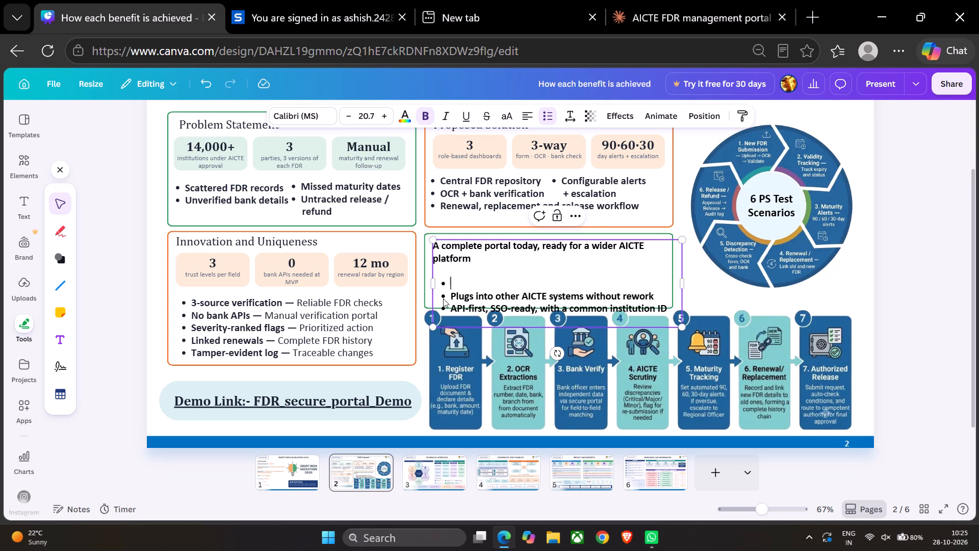
type("\\\\")
key("BackSpace")
key("BackSpace")
key("BackSpace")
key("BackSpace")
key("BackSpace")
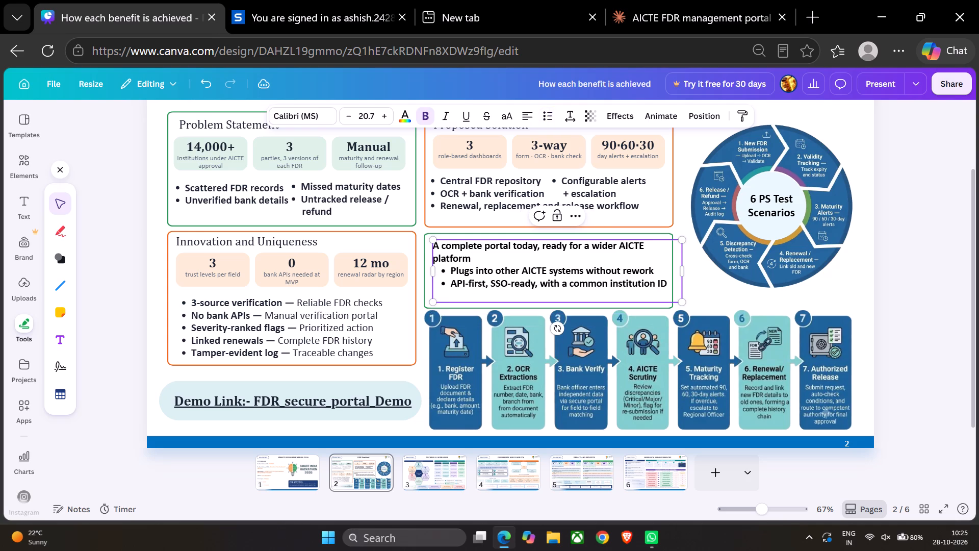
left_click(654, 274)
key("Return")
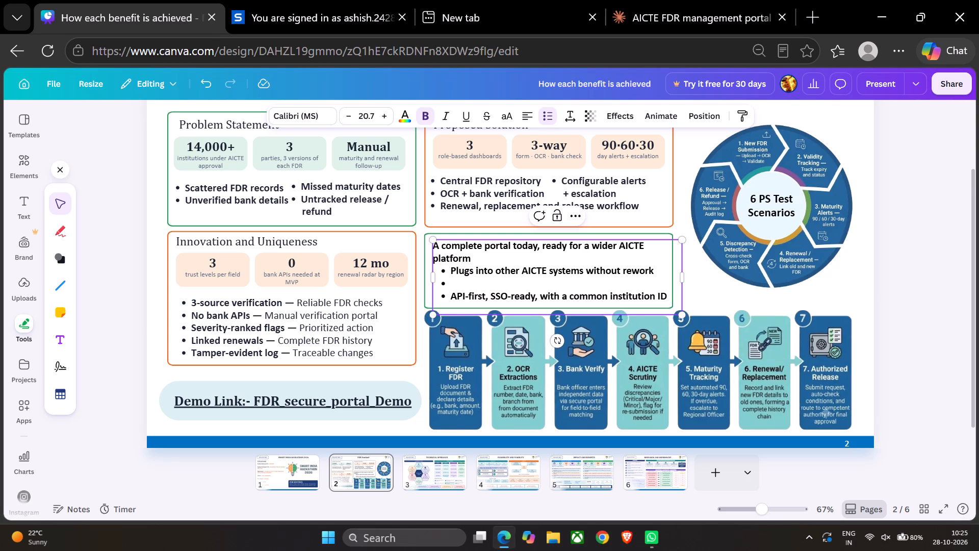
key("ctrl+v")
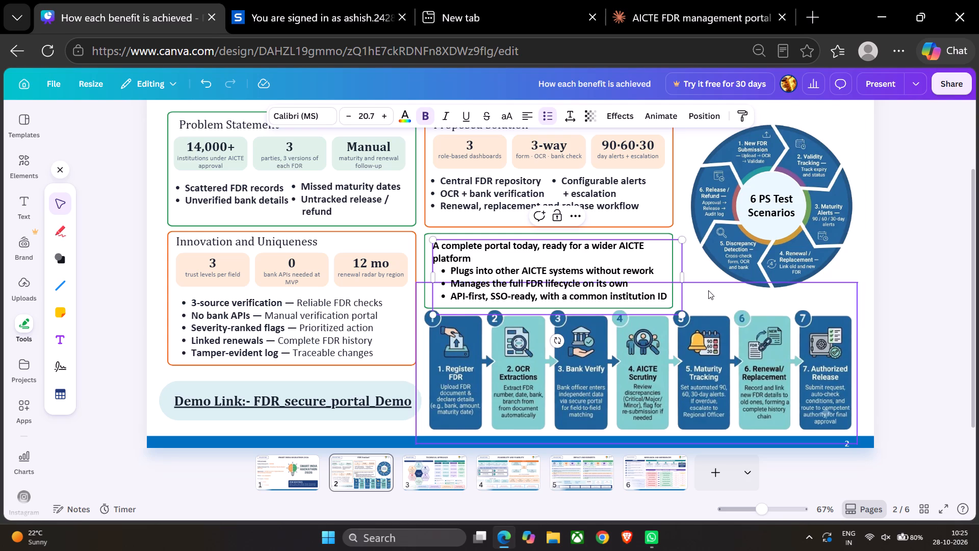
left_click(895, 247)
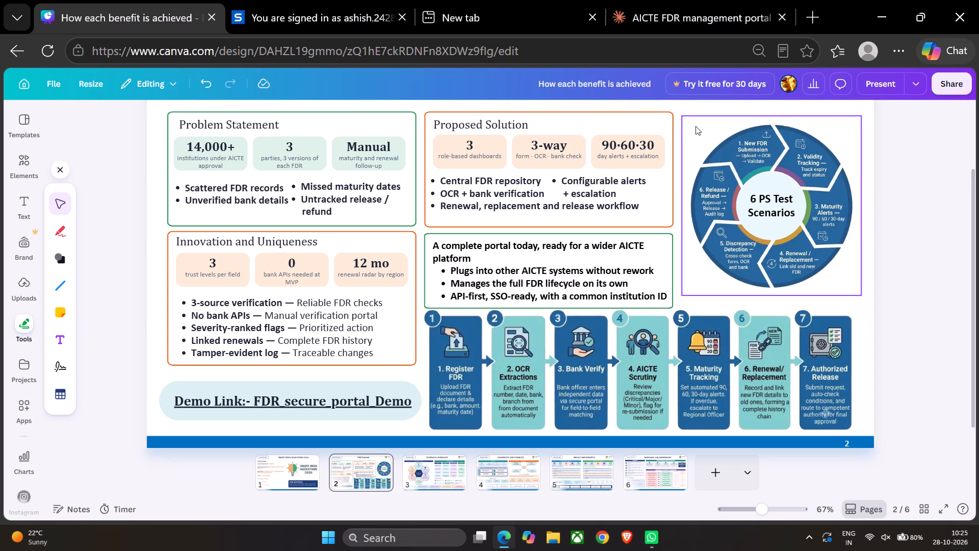
left_click(924, 152)
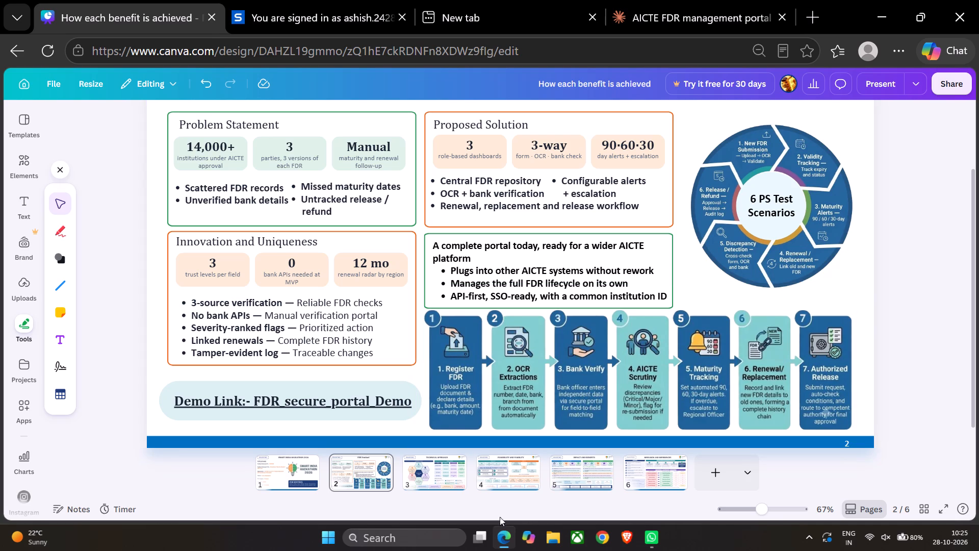
Open slide 3 with the technical stack and architecture to review it.
left_click(453, 478)
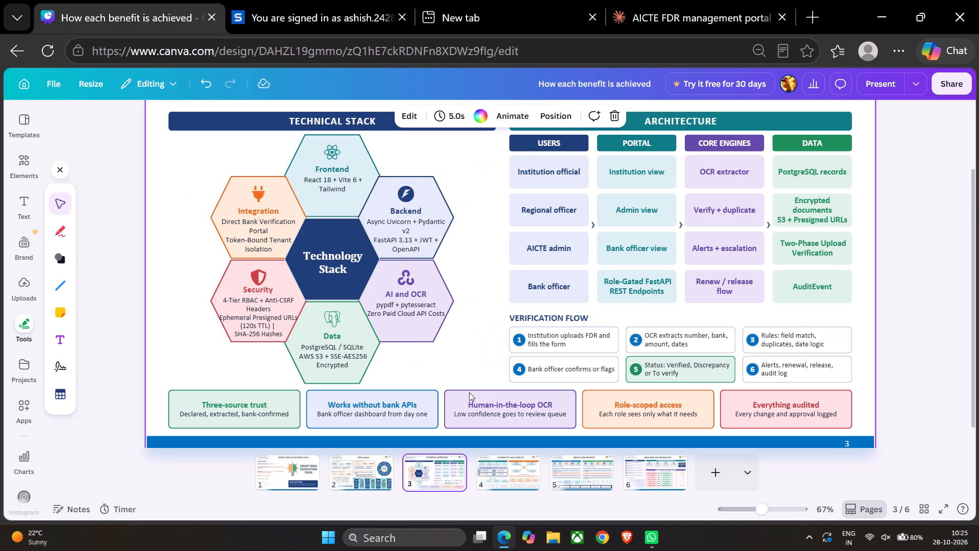
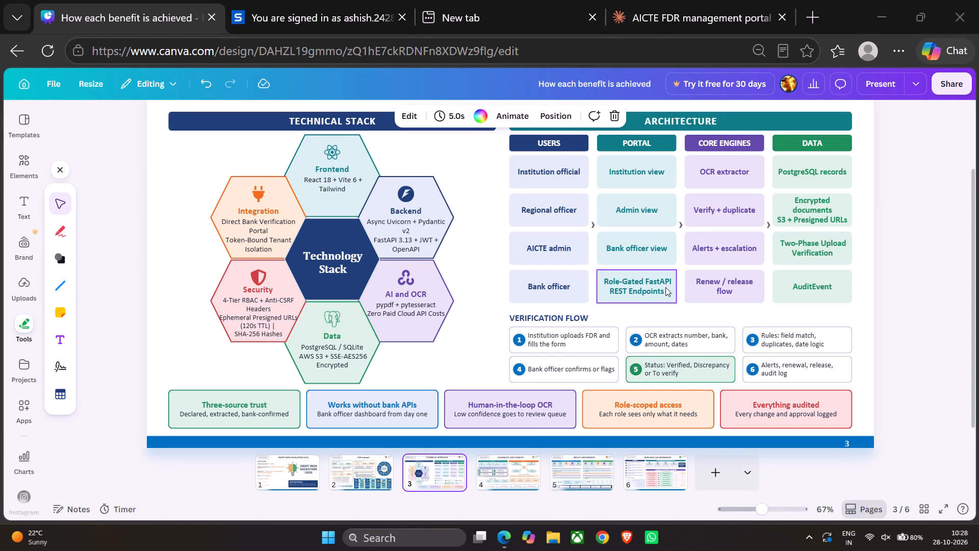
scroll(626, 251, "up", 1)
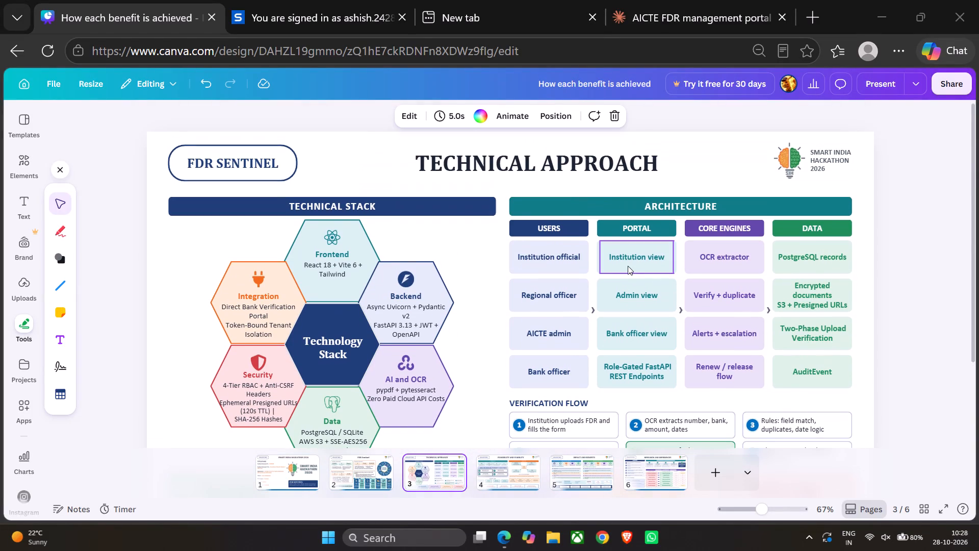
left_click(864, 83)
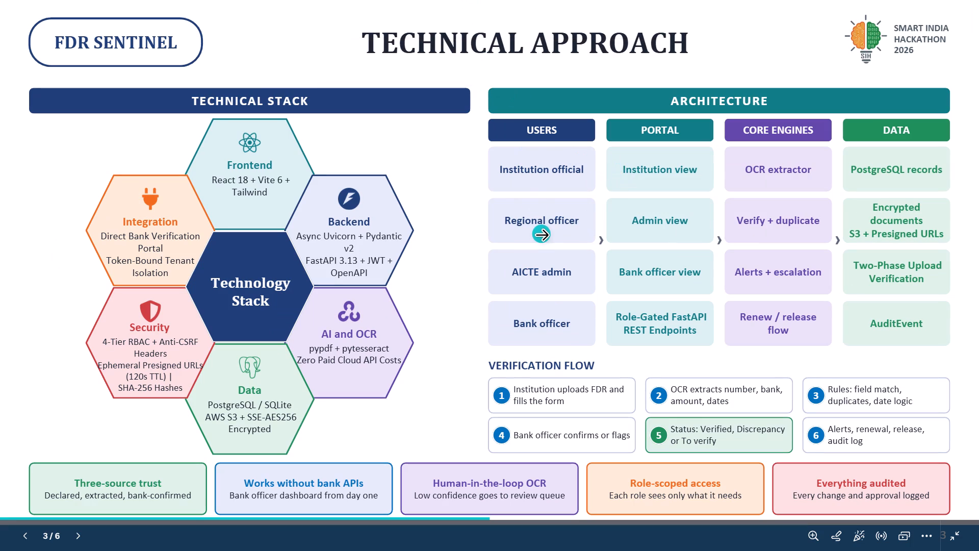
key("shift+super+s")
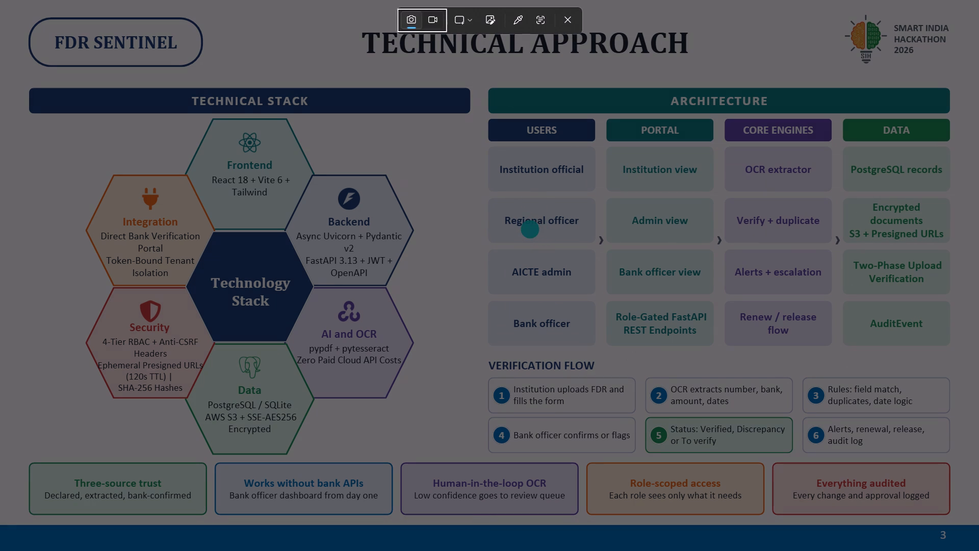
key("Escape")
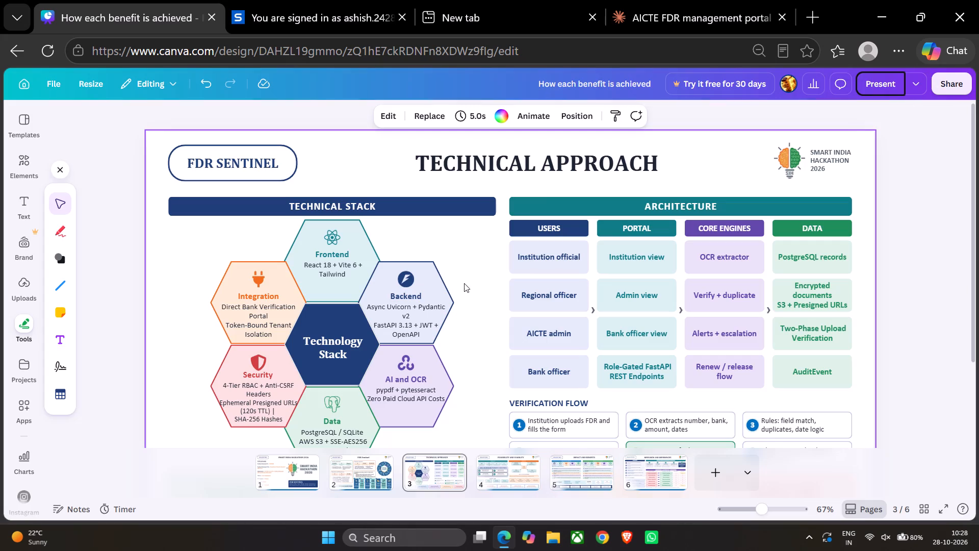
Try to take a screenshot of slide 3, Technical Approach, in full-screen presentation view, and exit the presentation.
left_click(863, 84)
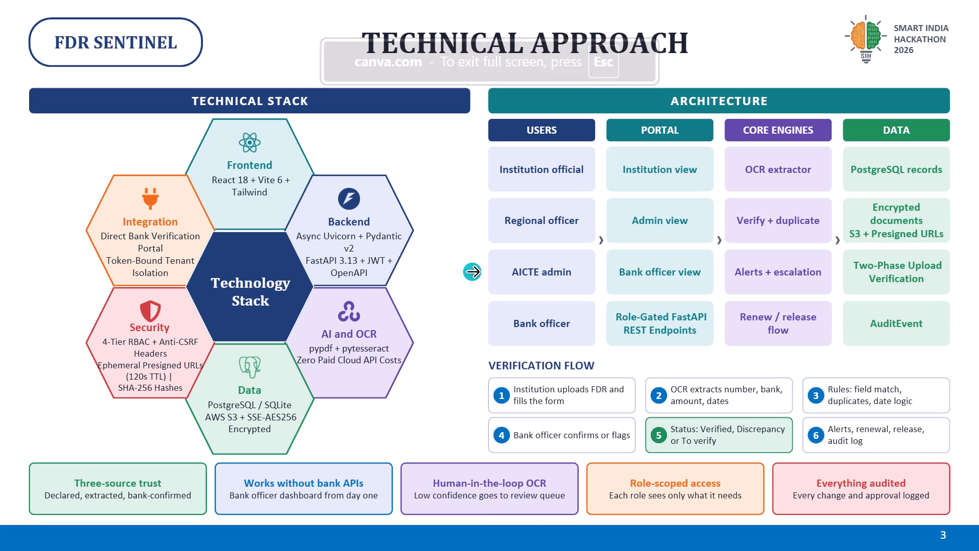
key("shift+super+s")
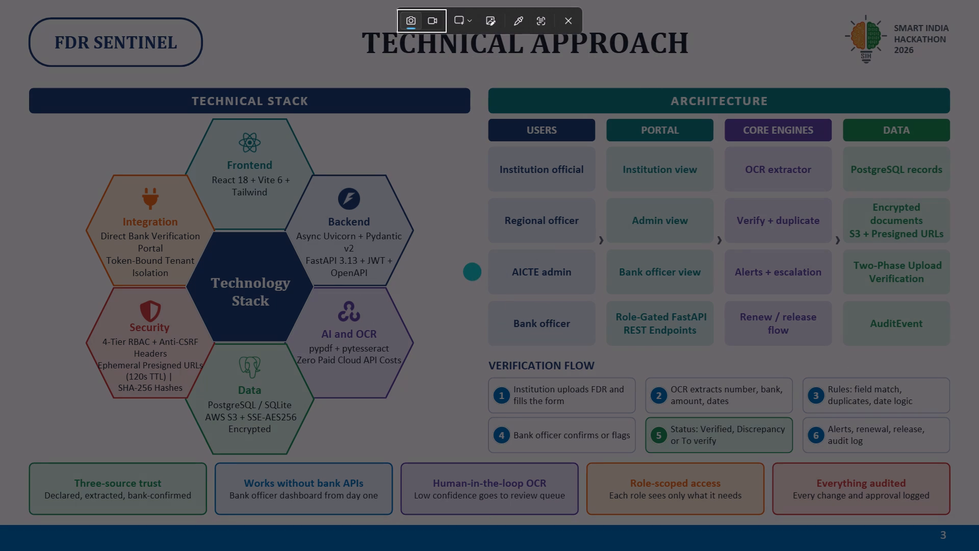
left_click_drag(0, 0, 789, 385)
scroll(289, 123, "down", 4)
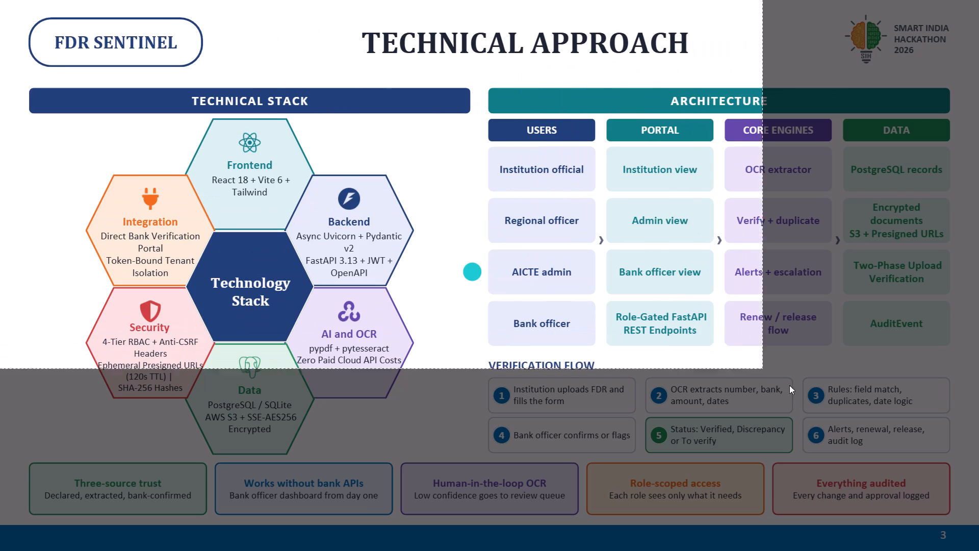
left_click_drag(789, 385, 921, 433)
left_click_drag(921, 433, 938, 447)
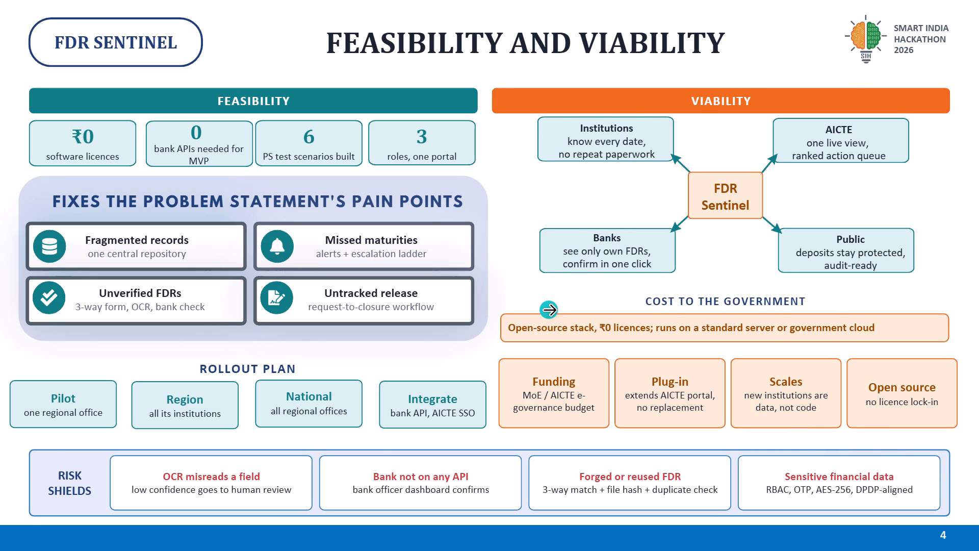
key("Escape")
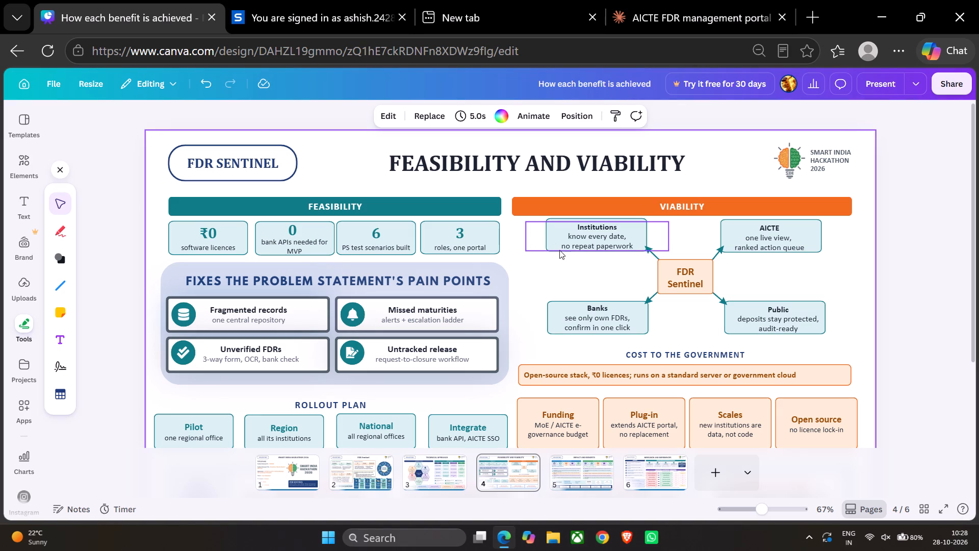
Return to slide 3, Technical Approach, and take a screenshot of it in full-screen presentation view.
key("Left")
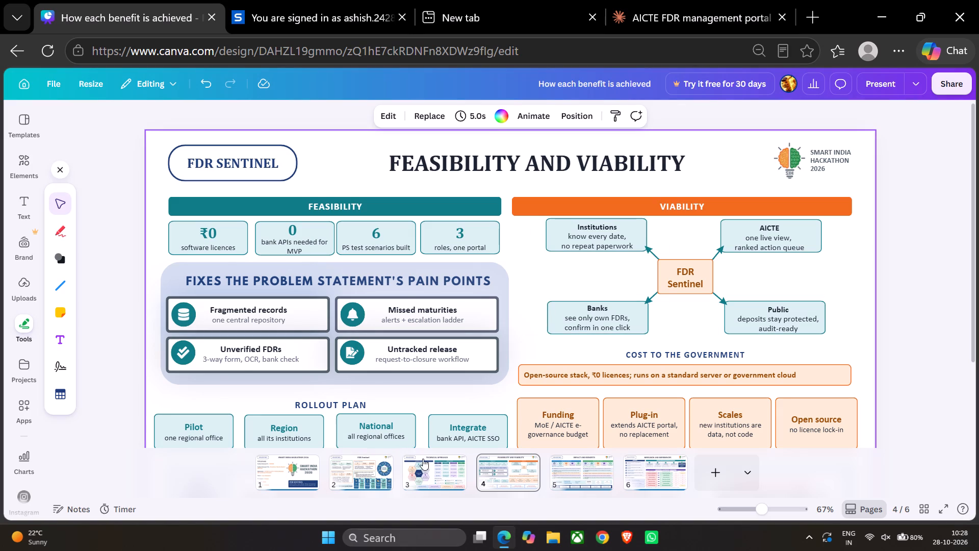
left_click(423, 459)
scroll(899, 330, "down", 1)
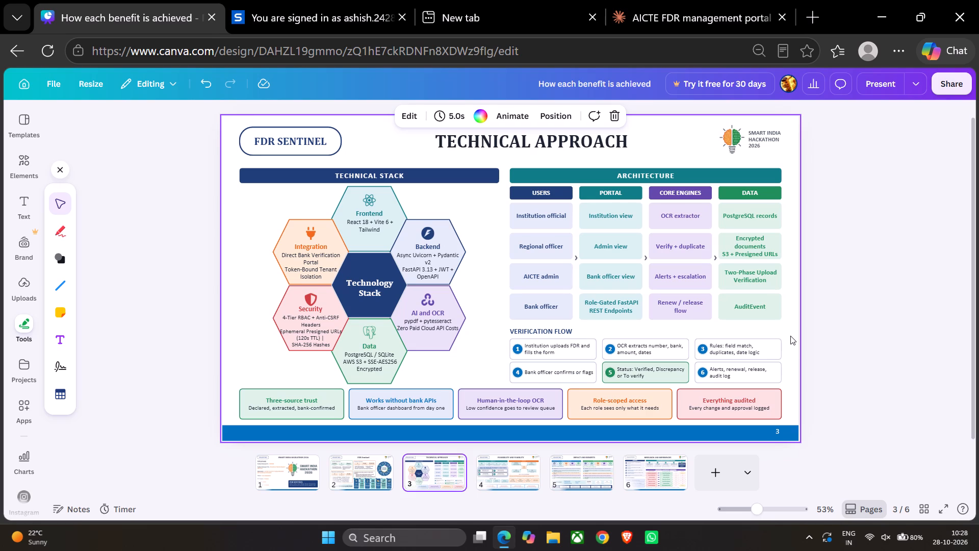
left_click(869, 90)
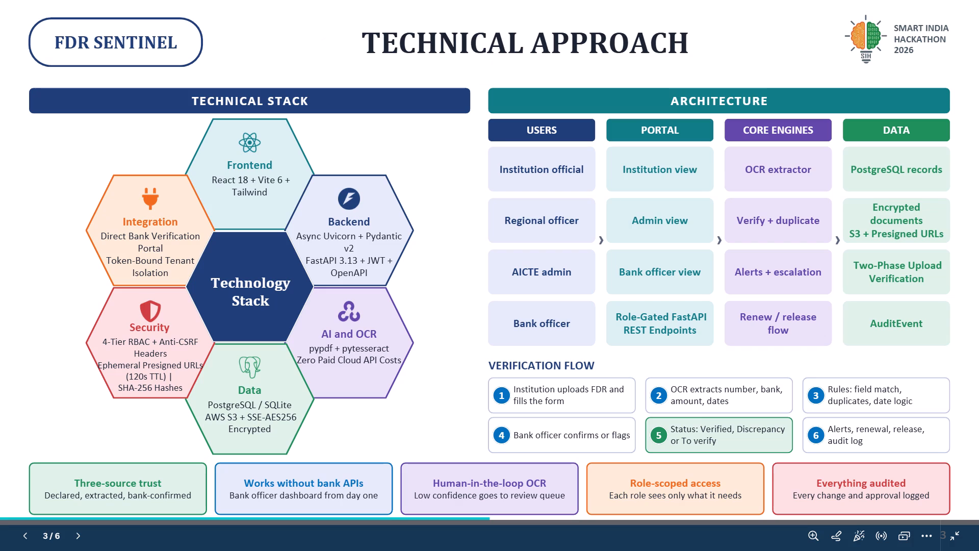
key("shift+super+s")
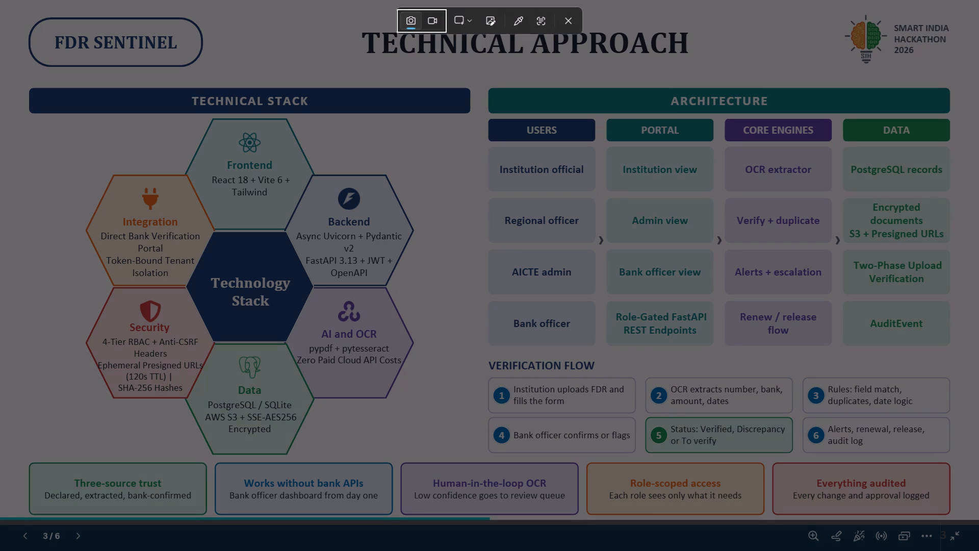
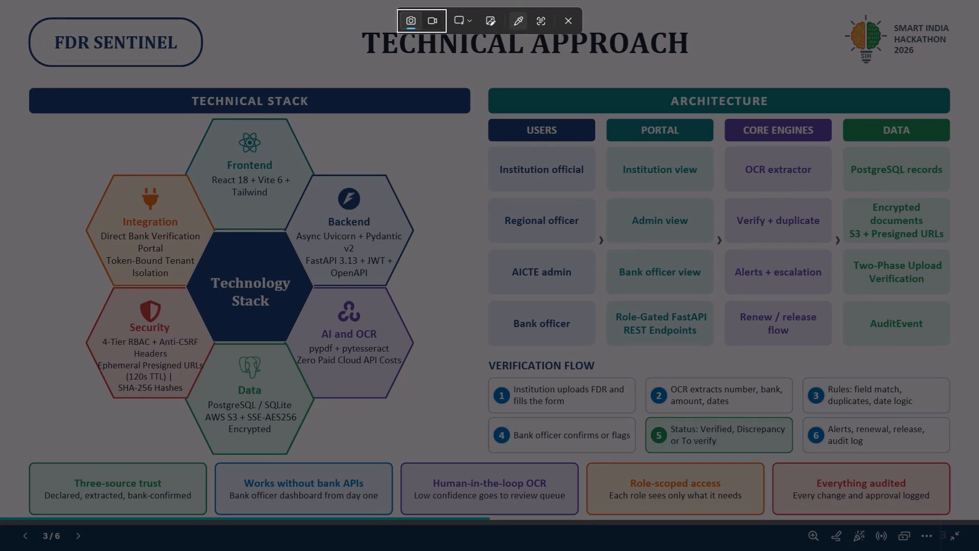
left_click_drag(0, 0, 761, 461)
scroll(47, 55, "right", 1)
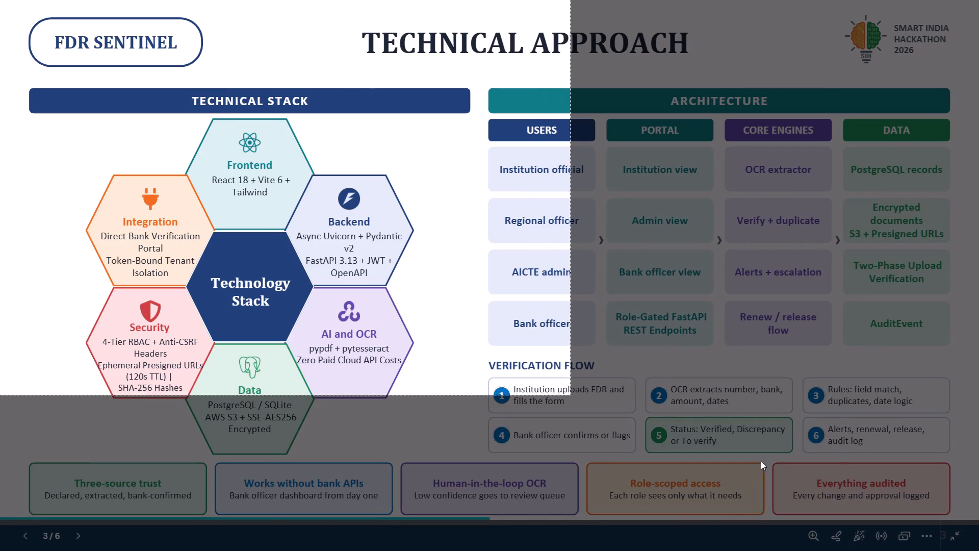
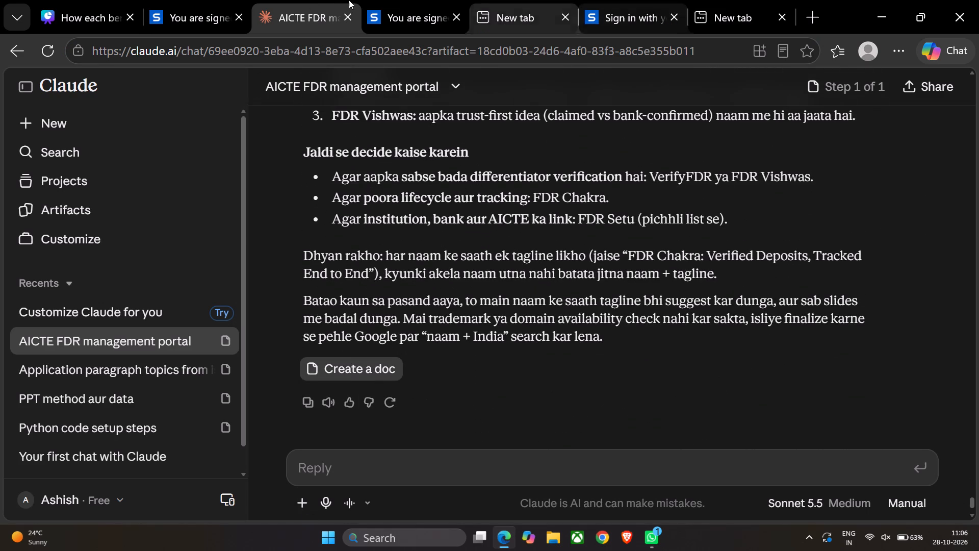
Switch to the FDR Sentinel presentation in Canva and look through its six slides, finishing on the Impact and Benefits slide.
left_click(57, 2)
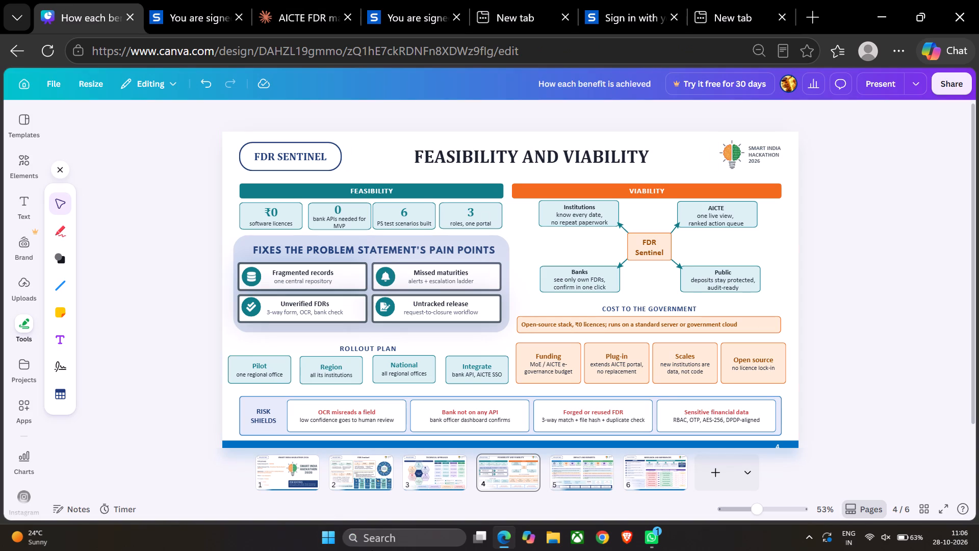
left_click(289, 474)
left_click(382, 481)
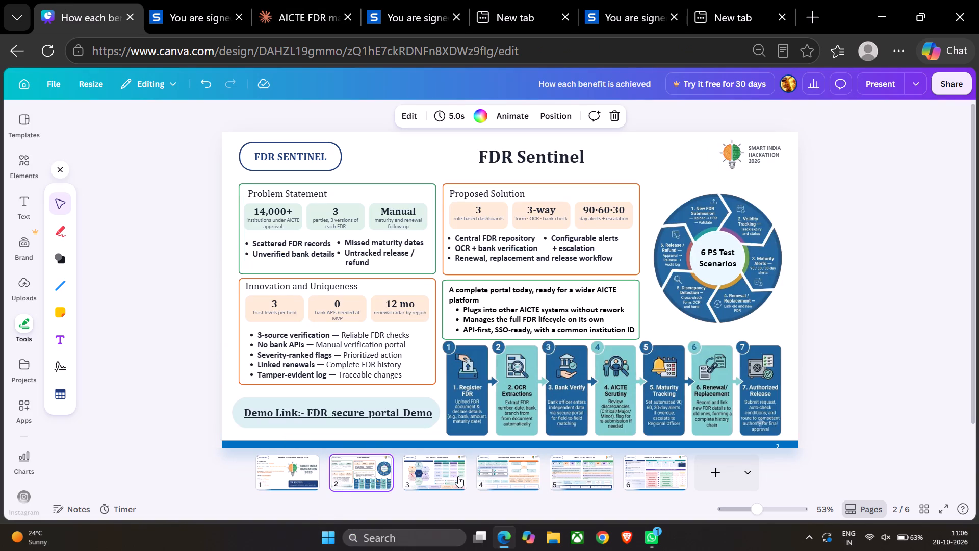
left_click(458, 476)
left_click(515, 480)
left_click(570, 476)
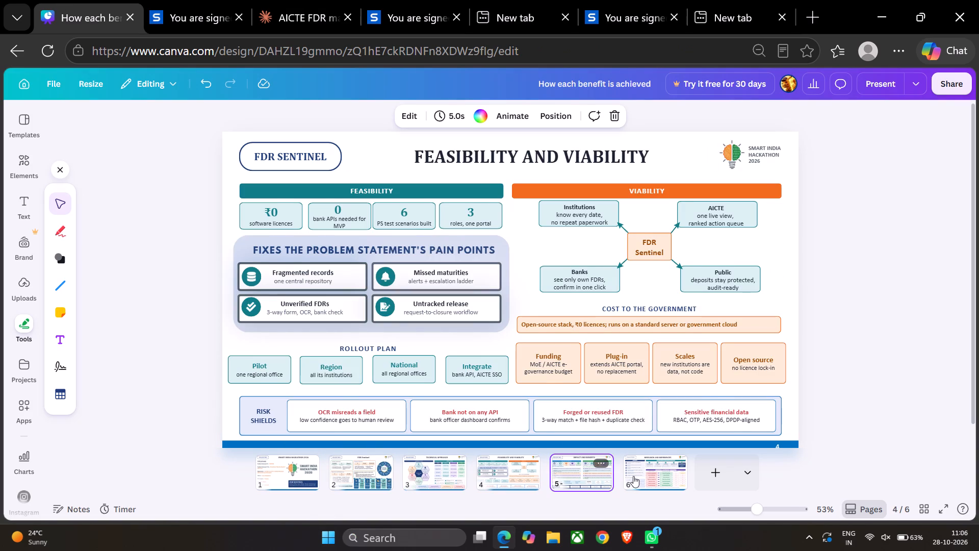
left_click(639, 477)
left_click(557, 493)
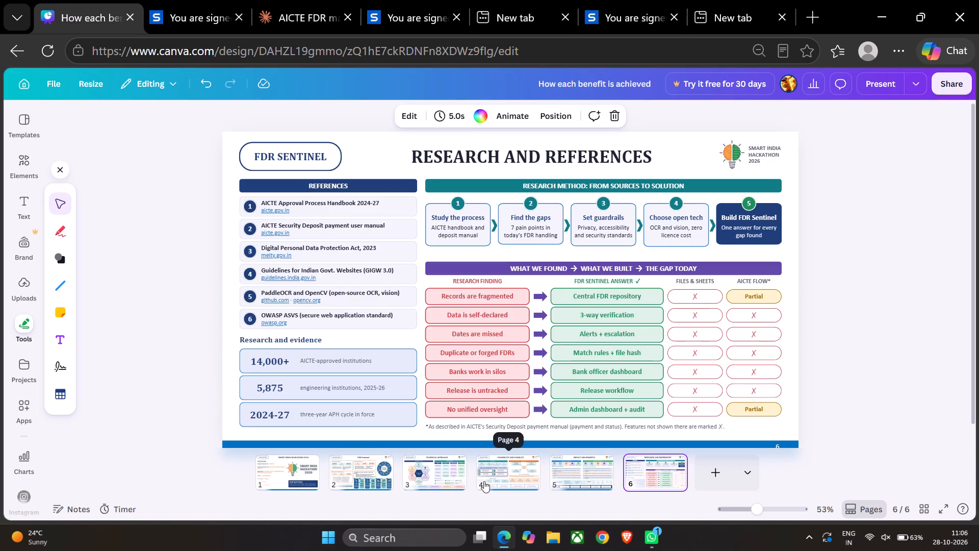
left_click(484, 481)
left_click(595, 478)
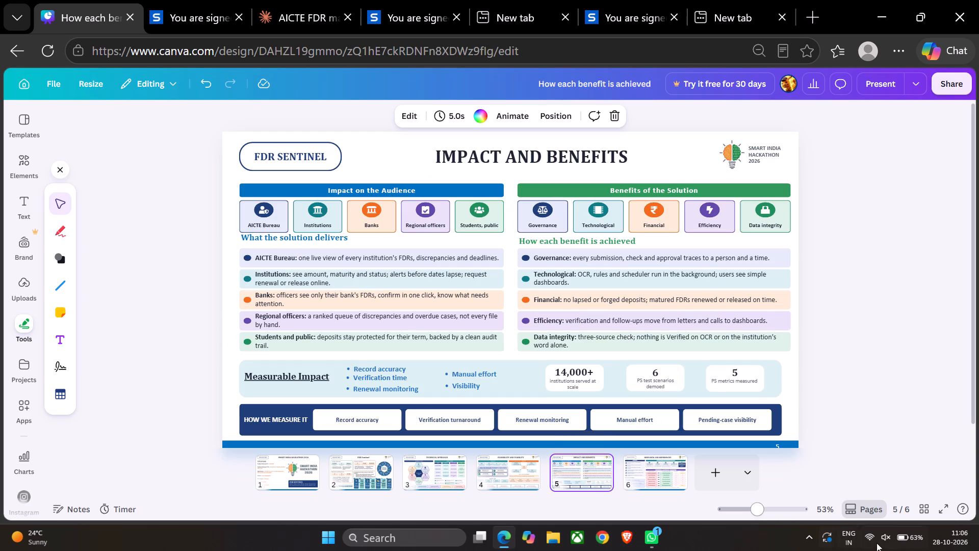
Restart the computer's ASUS 8292 mobile hotspot by turning it off and on again.
left_click(873, 539)
scroll(896, 377, "down", 2)
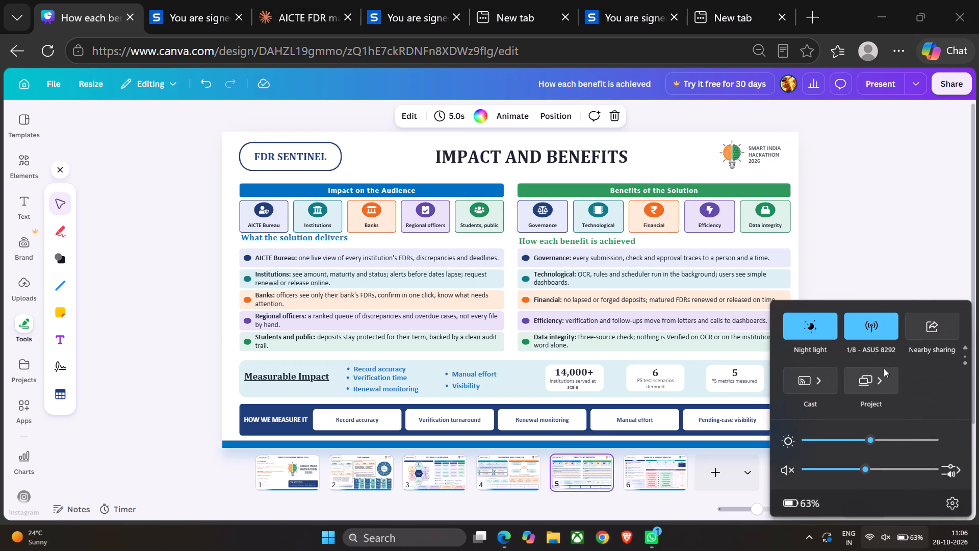
left_click(858, 330)
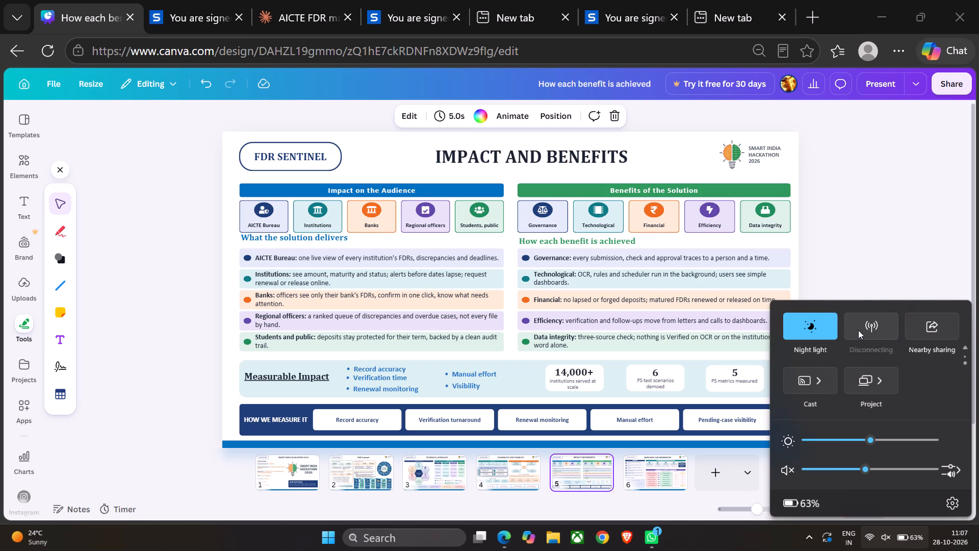
left_click(858, 330)
left_click(875, 337)
Open the system settings for the mobile hotspot.
right_click(885, 324)
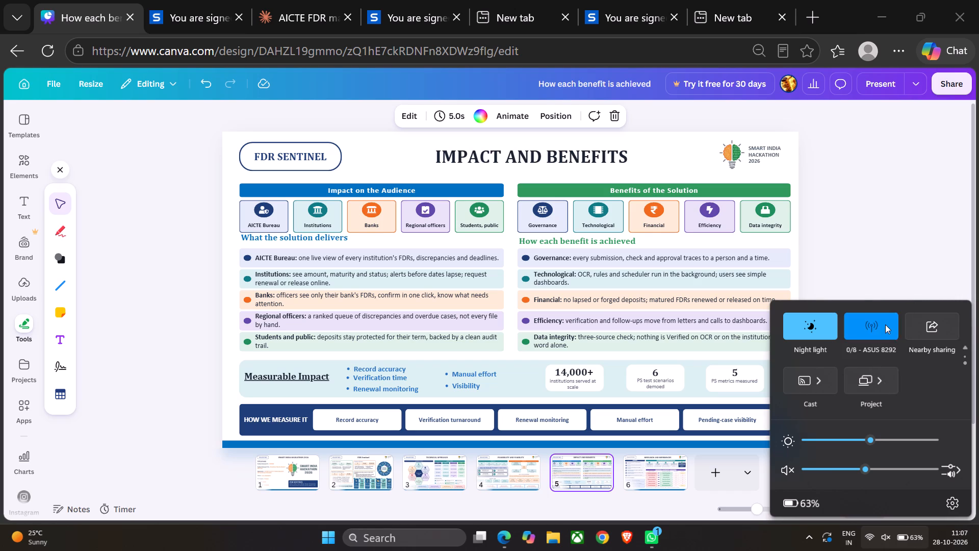
left_click(900, 334)
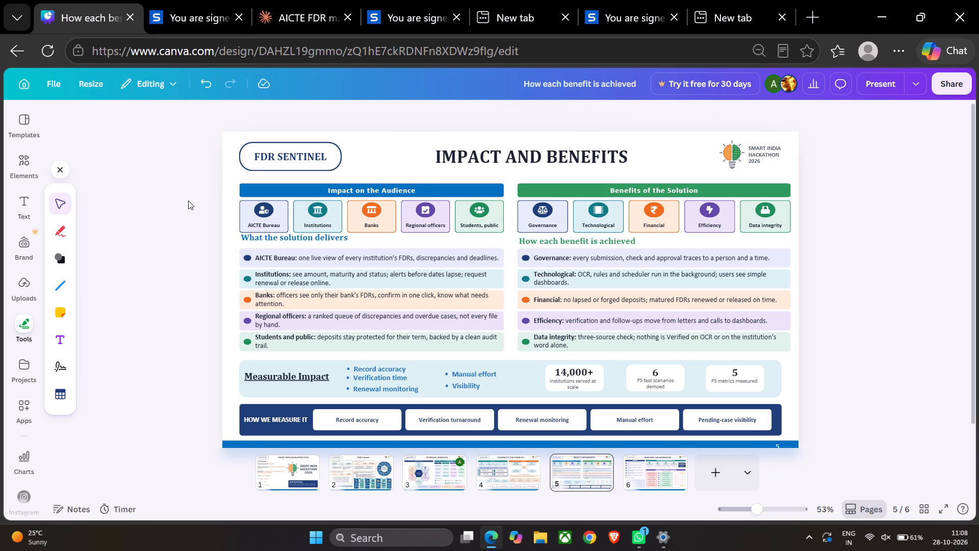
left_click(372, 457)
left_click(418, 483)
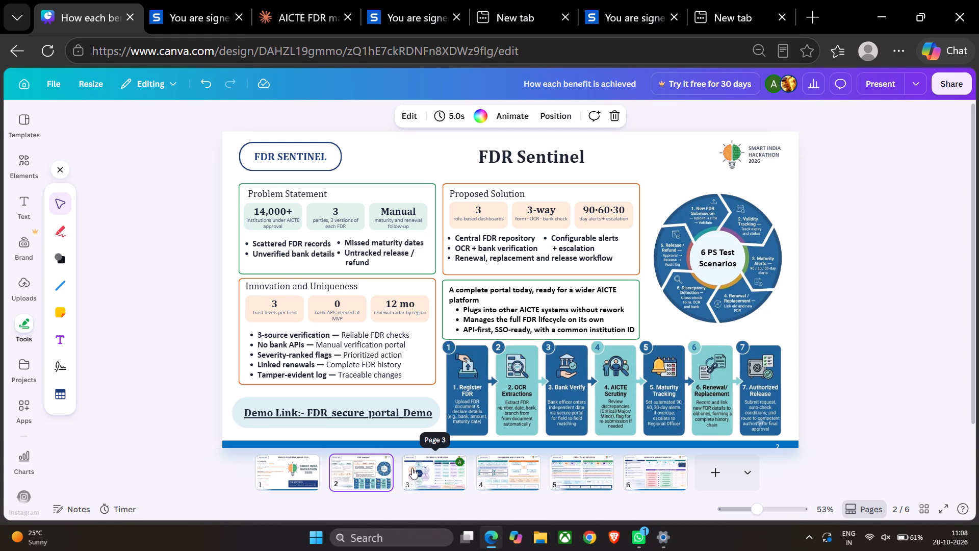
left_click(412, 468)
left_click(299, 470)
left_click(346, 471)
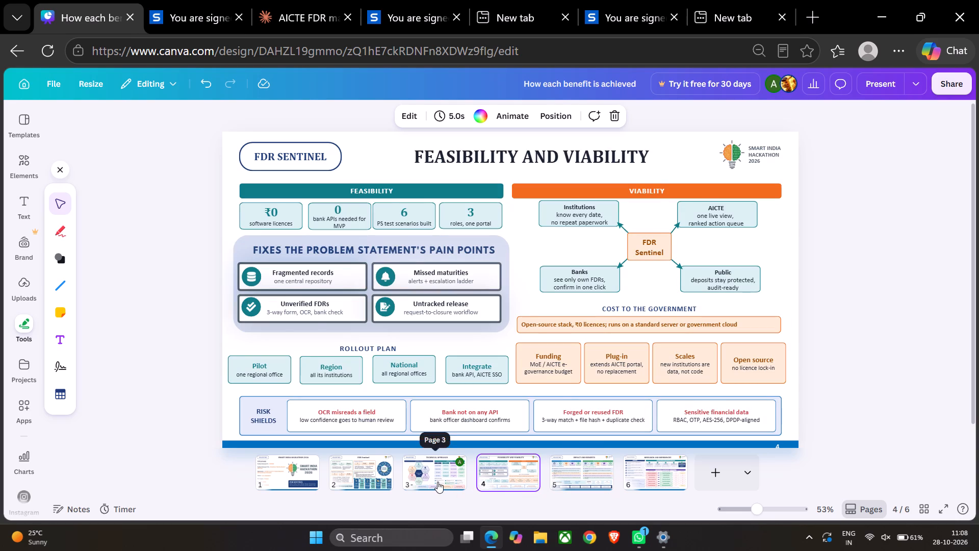
left_click(437, 482)
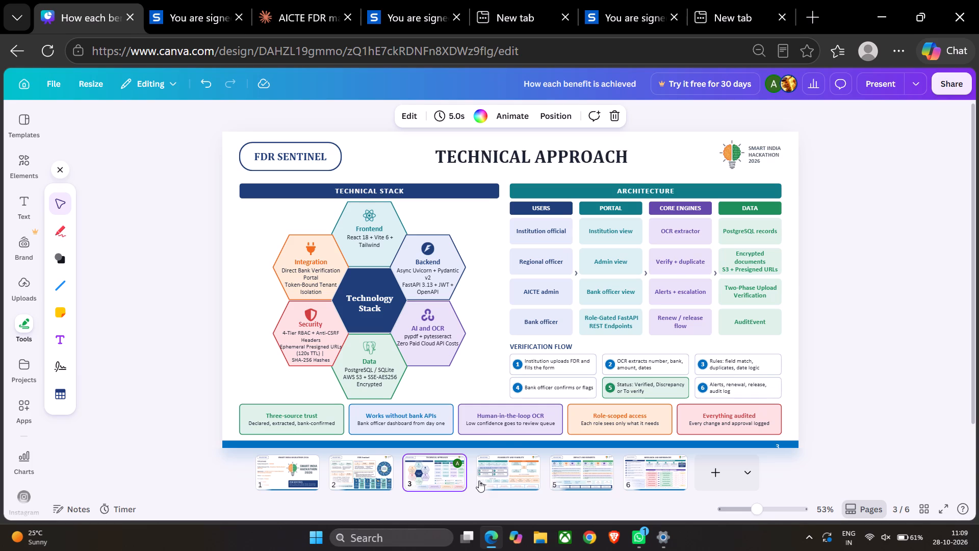
left_click(498, 474)
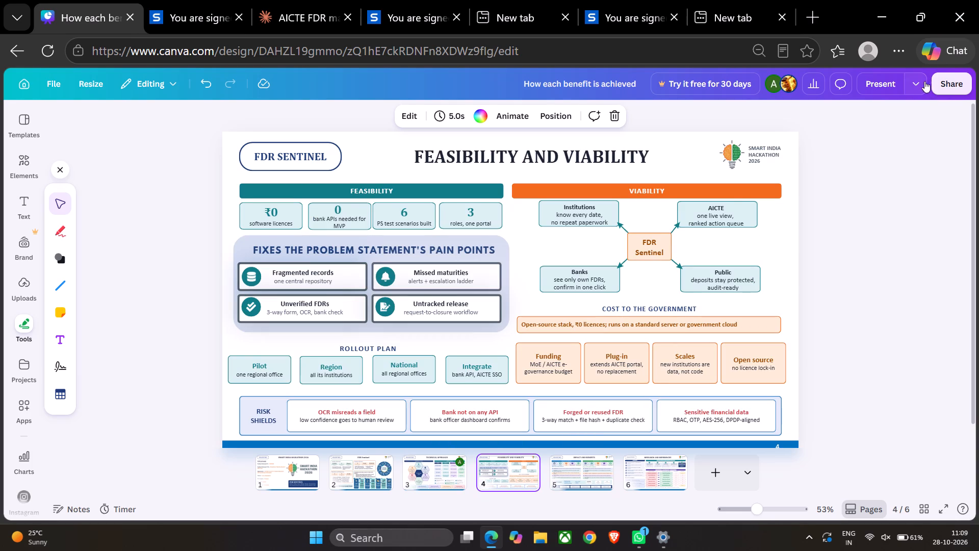
Download all pages of the Canva presentation as a PPTX file.
left_click(962, 78)
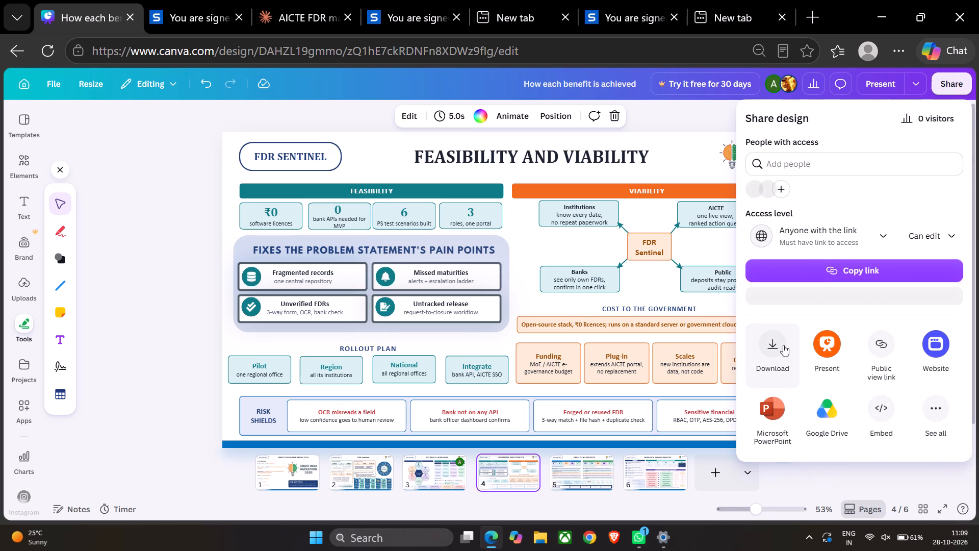
left_click(774, 342)
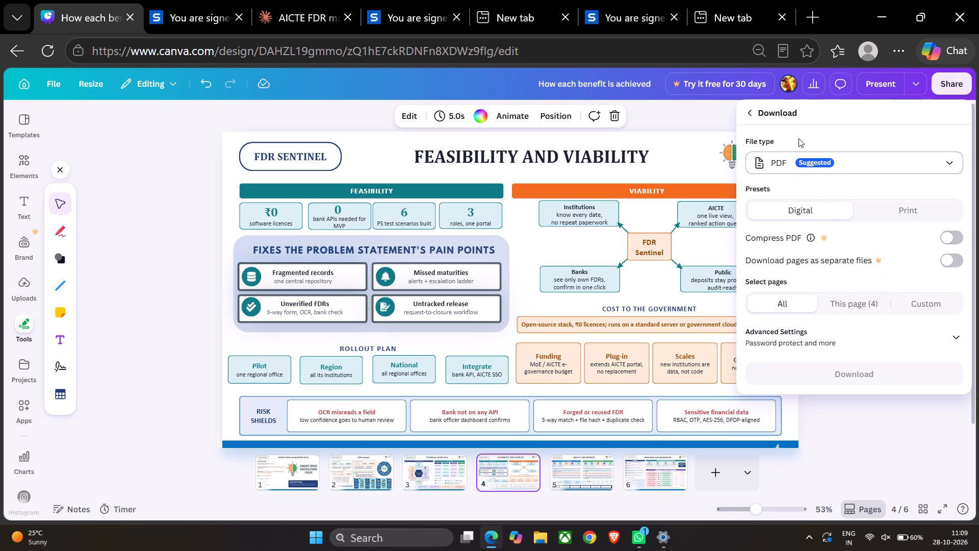
left_click(906, 159)
left_click(869, 159)
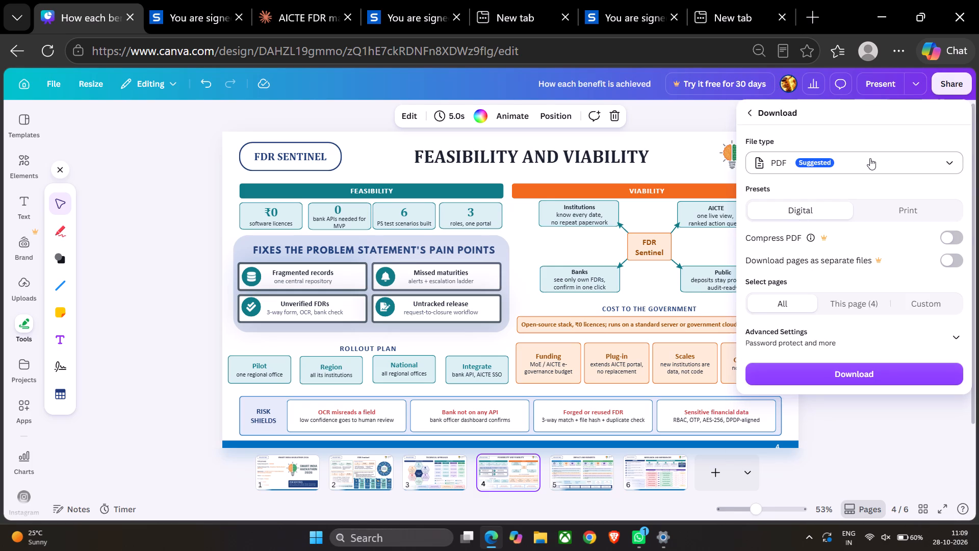
left_click(862, 153)
left_click(861, 169)
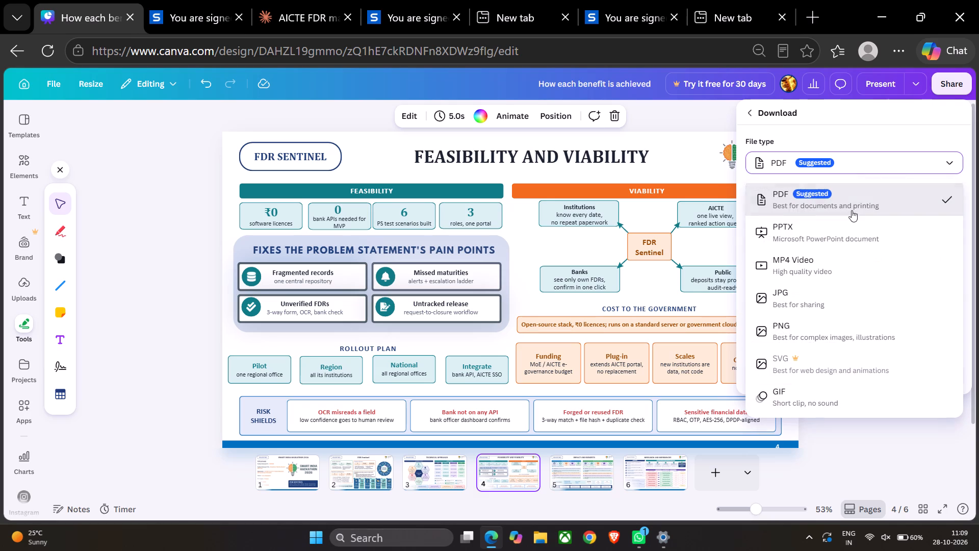
left_click(814, 238)
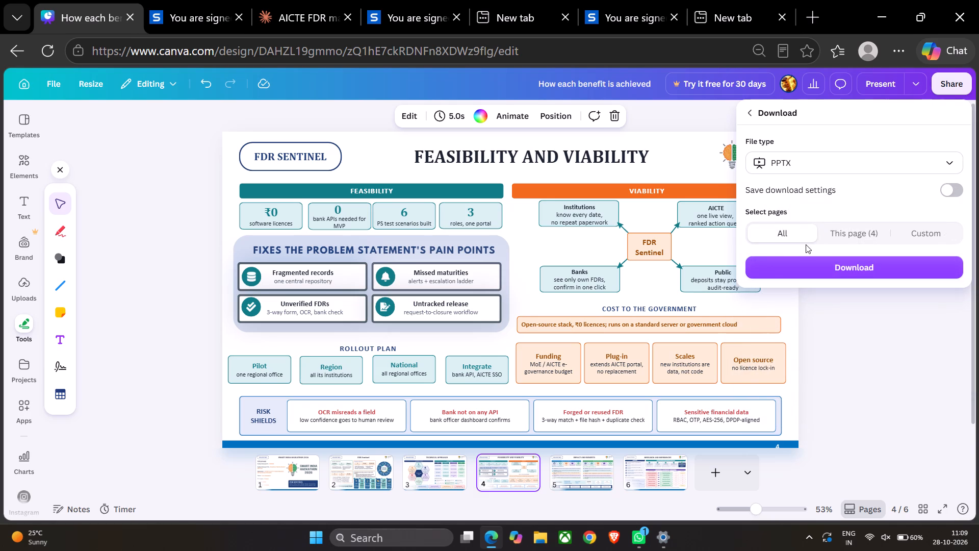
left_click(806, 269)
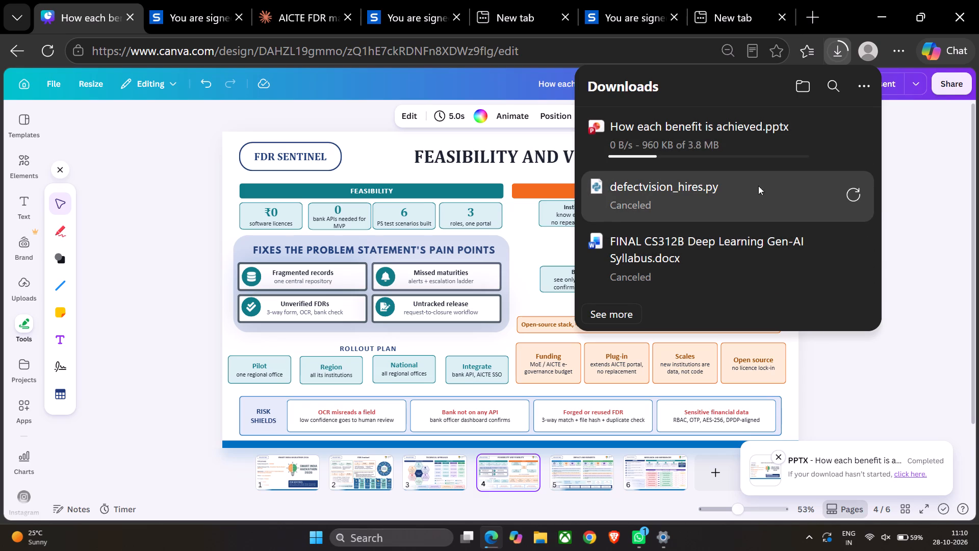
Check the mobile hotspot's status in the Windows quick settings while the presentation downloads.
left_click(909, 537)
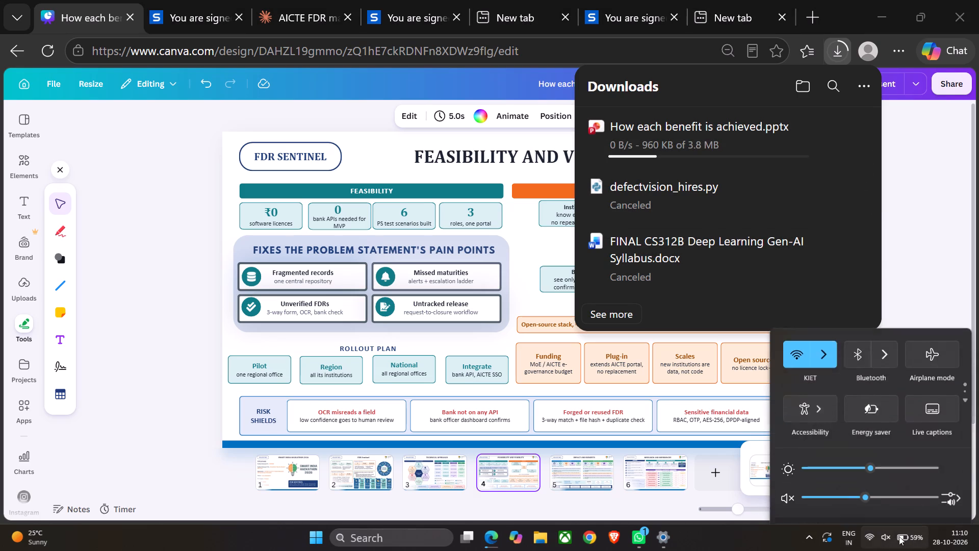
scroll(894, 343, "down", 2)
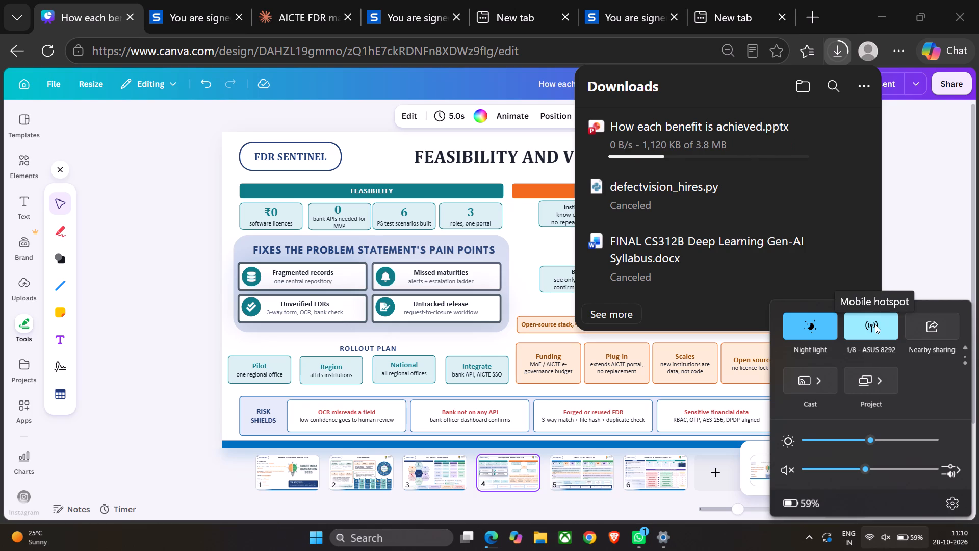
right_click(579, 550)
right_click_drag(577, 550, 535, 550)
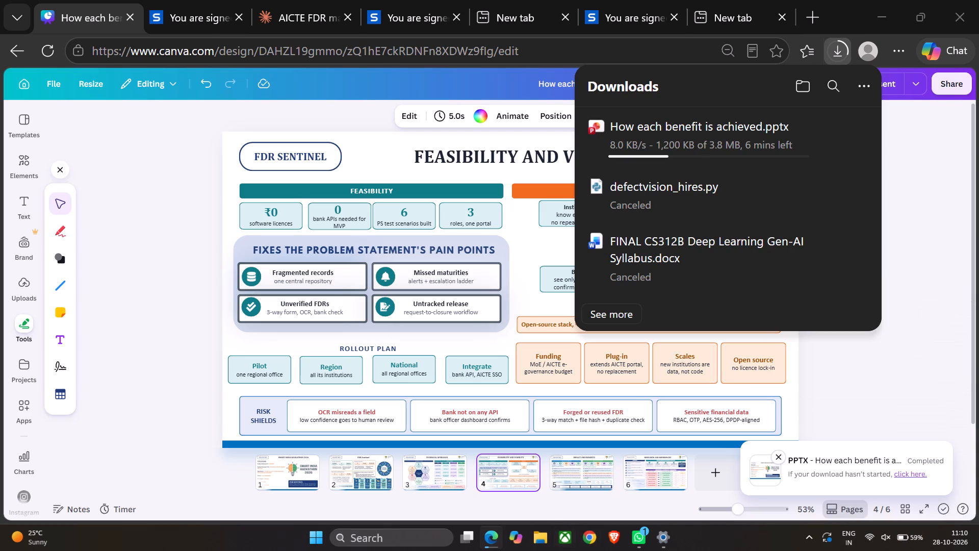
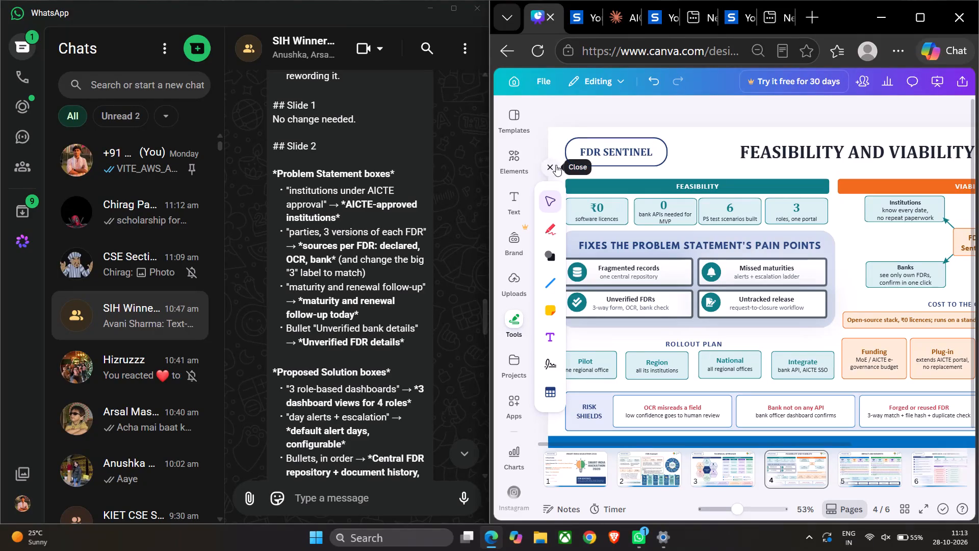
left_click(556, 165)
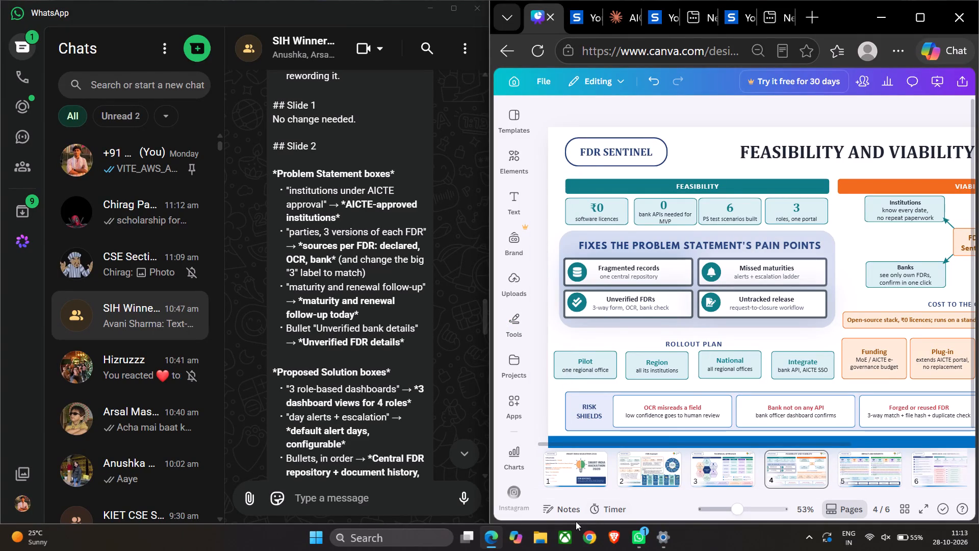
left_click(582, 468)
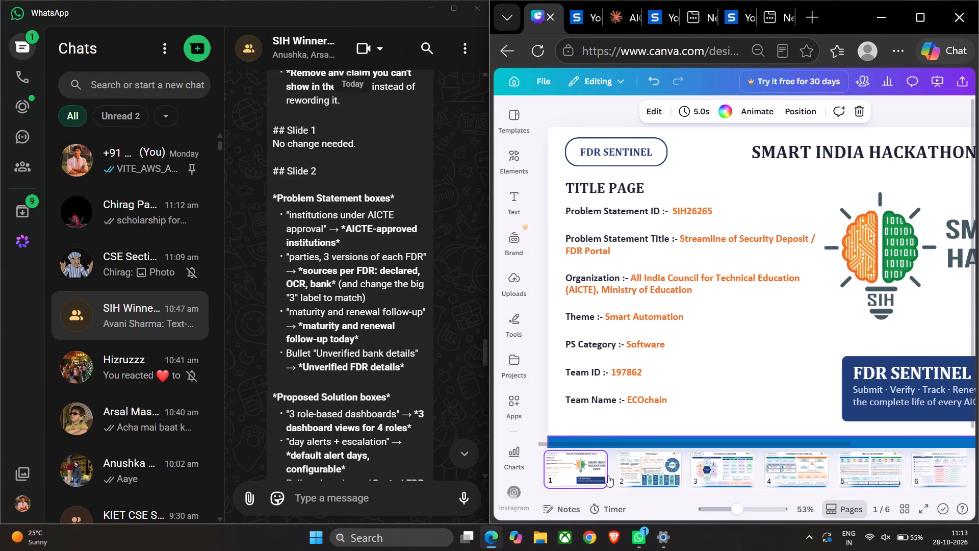
left_click(653, 458)
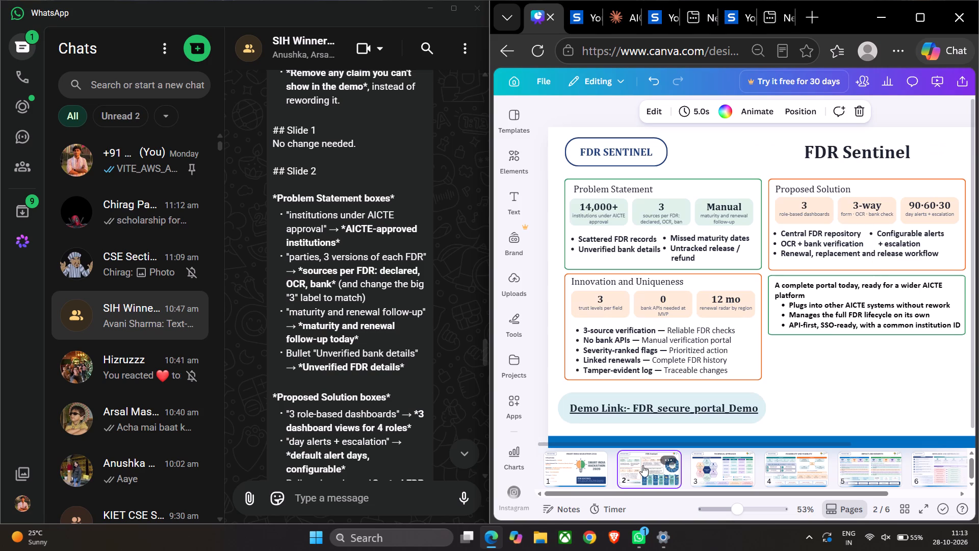
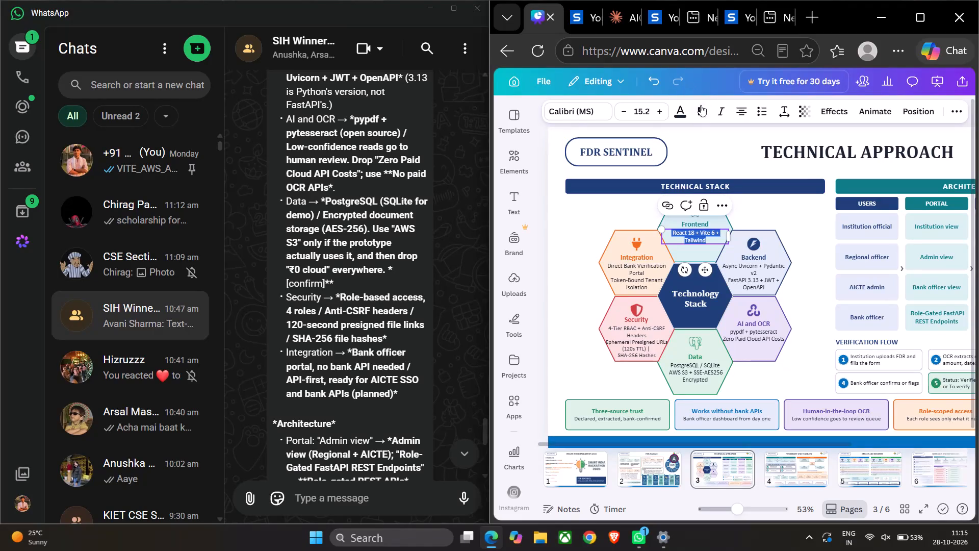
Make the "React 18 + Vite 6 + Tailwind" text in the Frontend hexagon bold.
left_click(690, 114)
left_click(709, 109)
left_click(771, 214)
Make both description lines in the Backend hexagon bold, from "Async Uvicorn + Pydantic v2" through "FastAPI 3.13 + JWT + OpenAPI".
triple_click(758, 273)
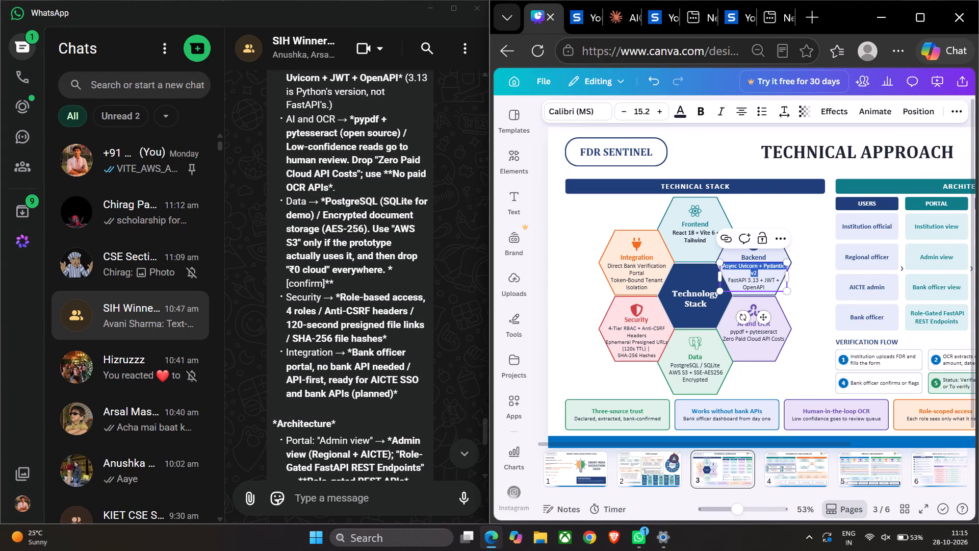
left_click_drag(775, 285, 713, 262)
left_click(715, 256)
triple_click(740, 269)
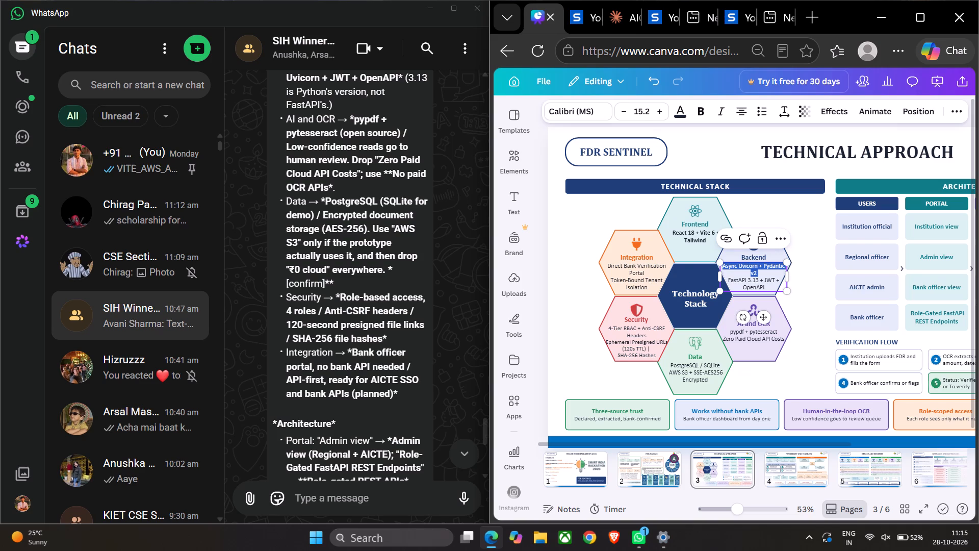
left_click_drag(768, 291, 720, 259)
left_click(699, 112)
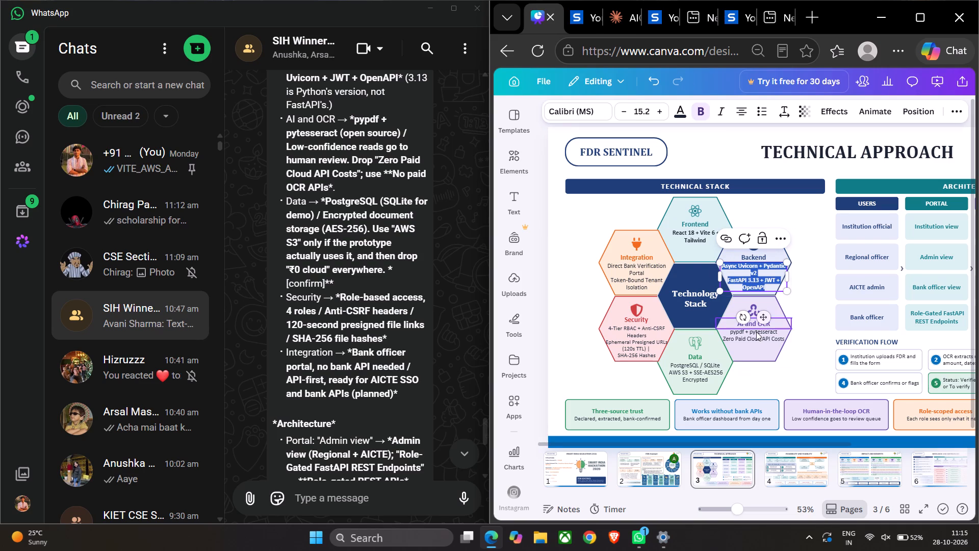
Make both description lines under AI and OCR in the Technology Stack diagram bold.
left_click(754, 339)
triple_click(777, 337)
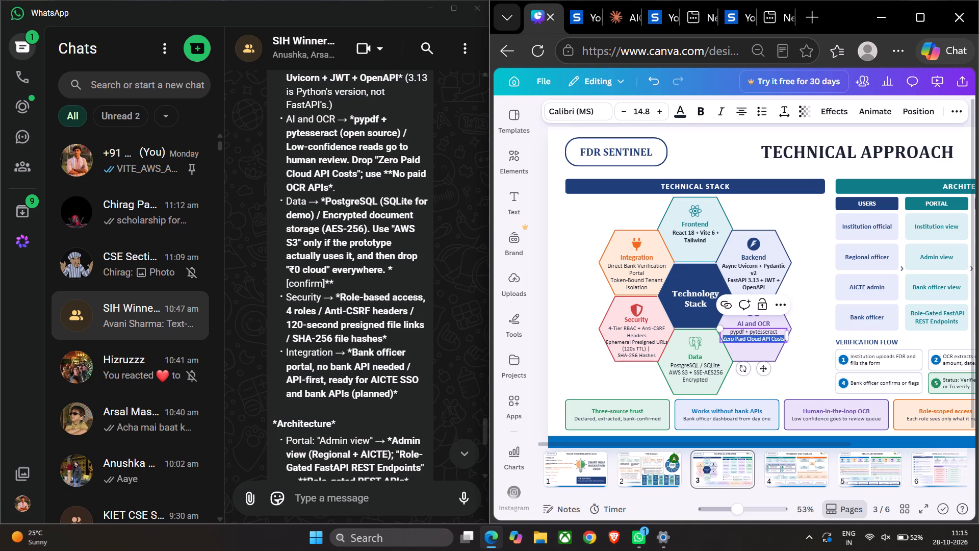
double_click(774, 333)
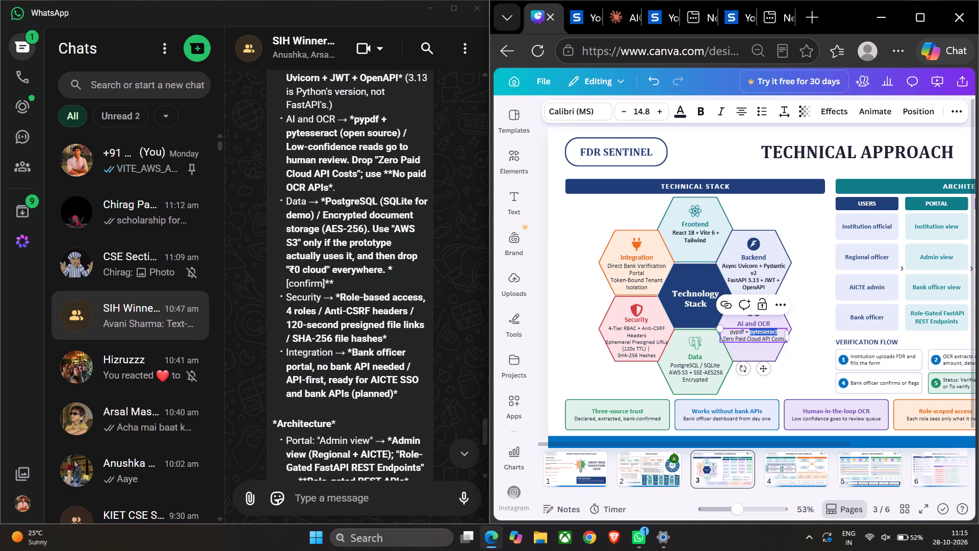
left_click(730, 328)
left_click(730, 334)
left_click(741, 332)
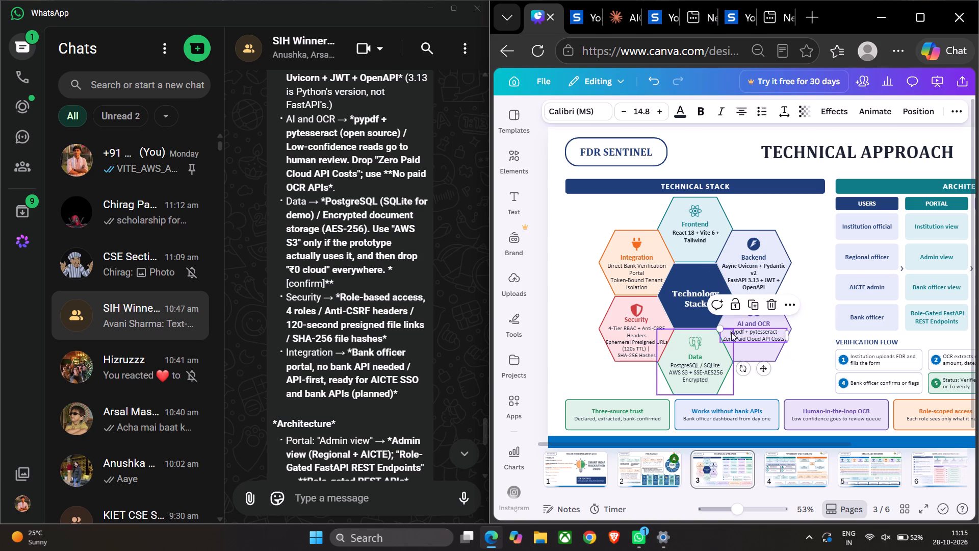
scroll(732, 330, "down", 4)
scroll(732, 330, "up", 2)
scroll(732, 331, "down", 3, "ctrl")
scroll(732, 331, "up", 8, "ctrl")
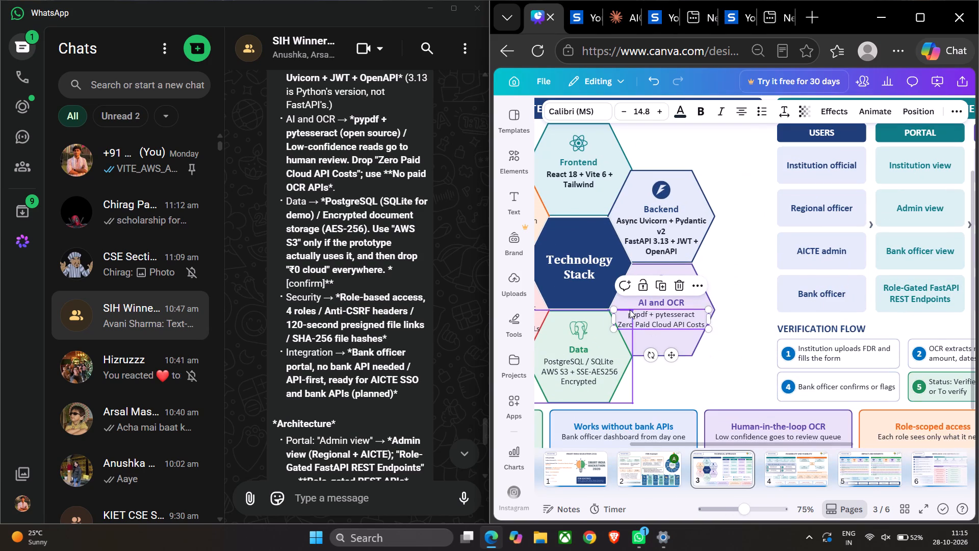
left_click(640, 313)
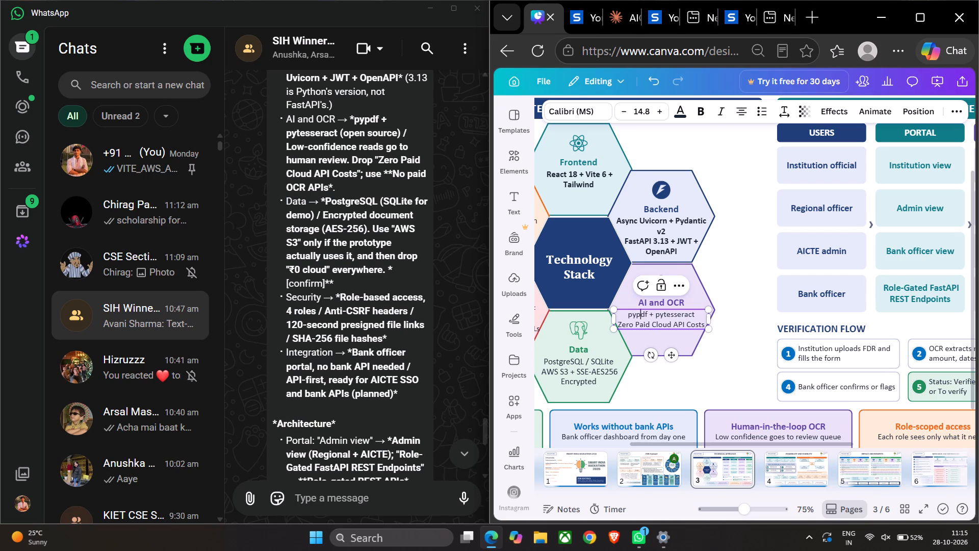
left_click_drag(627, 311, 709, 328)
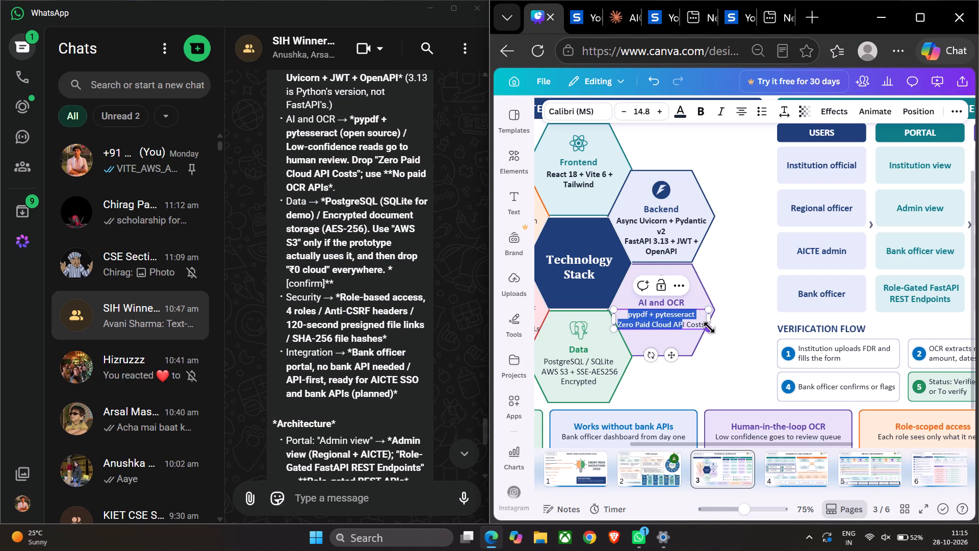
left_click_drag(709, 328, 729, 312)
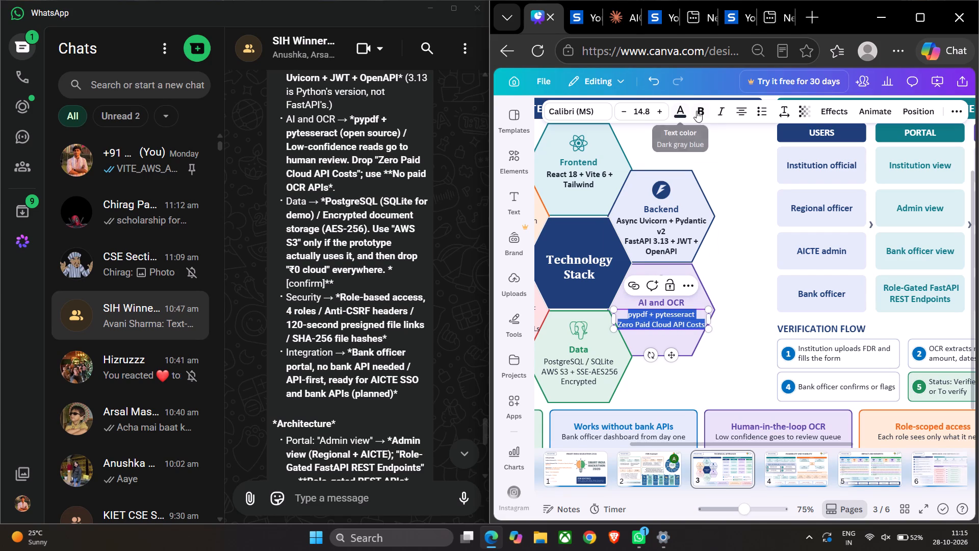
left_click(701, 111)
Make the description text under Data in the Technology Stack diagram bold.
left_click(588, 376)
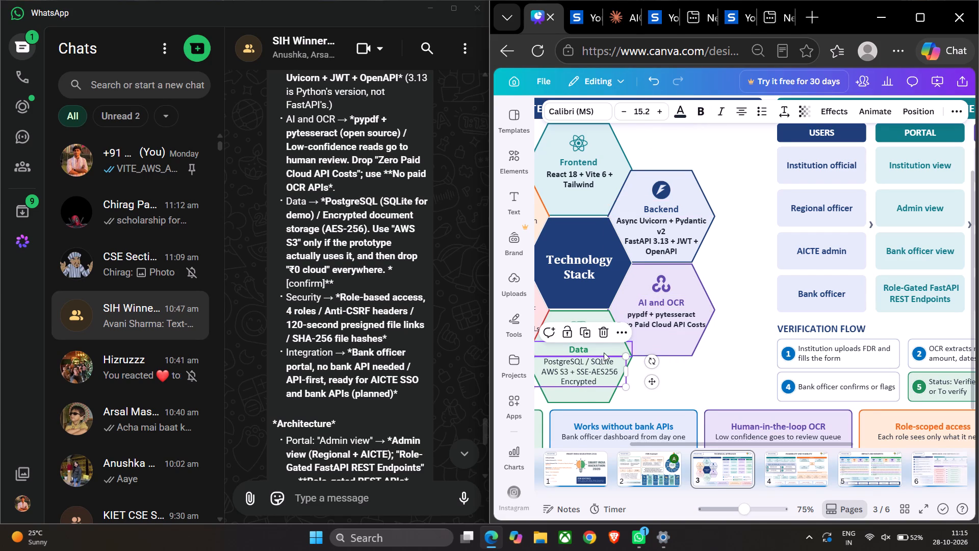
key("ctrl+a")
left_click(651, 393)
triple_click(609, 369)
key("ctrl+a")
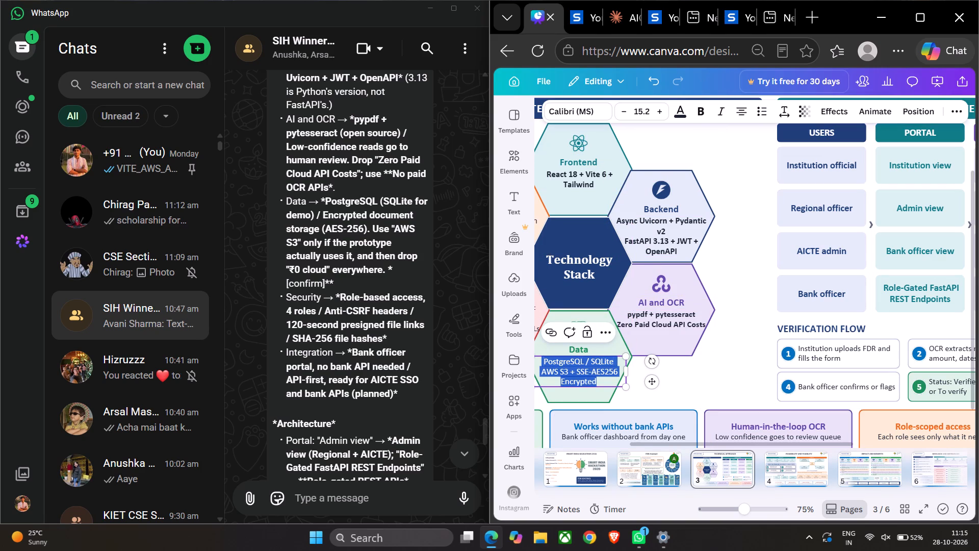
left_click(702, 112)
Make the whole description text under Security in the Technology Stack diagram bold.
scroll(633, 257, "down", 1)
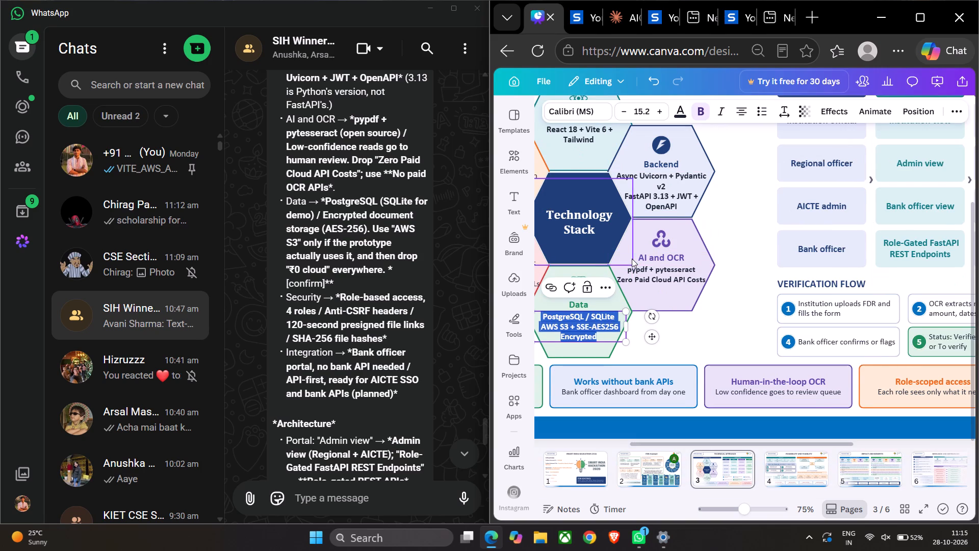
scroll(632, 259, "up", 1)
scroll(707, 283, "down", 1, "ctrl")
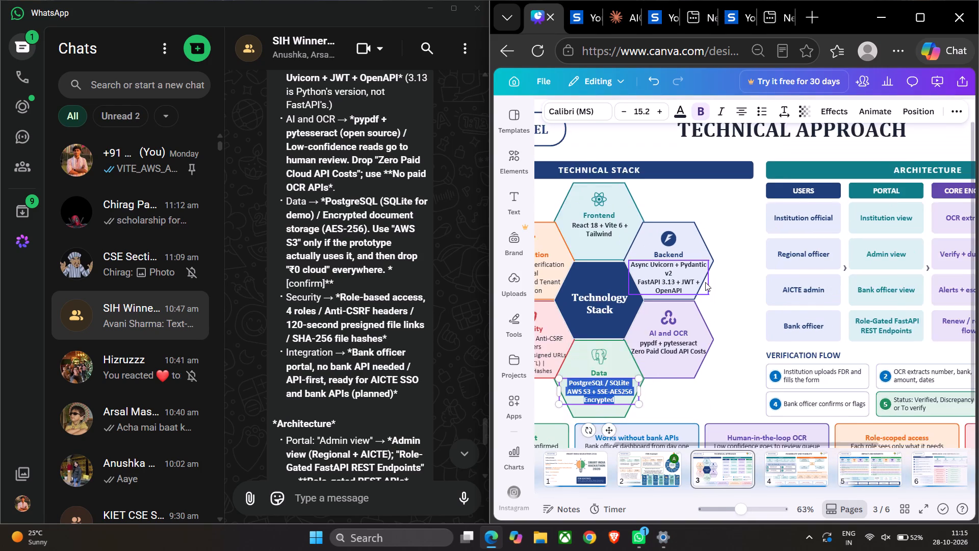
scroll(705, 282, "down", 1, "ctrl")
left_click(561, 333, "ctrl")
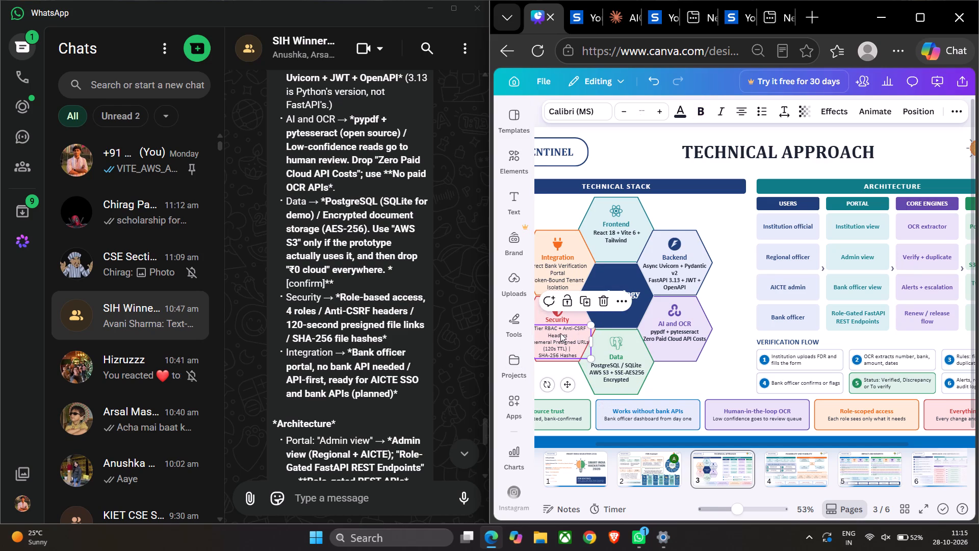
key("ctrl+a")
left_click(560, 332)
double_click(560, 332)
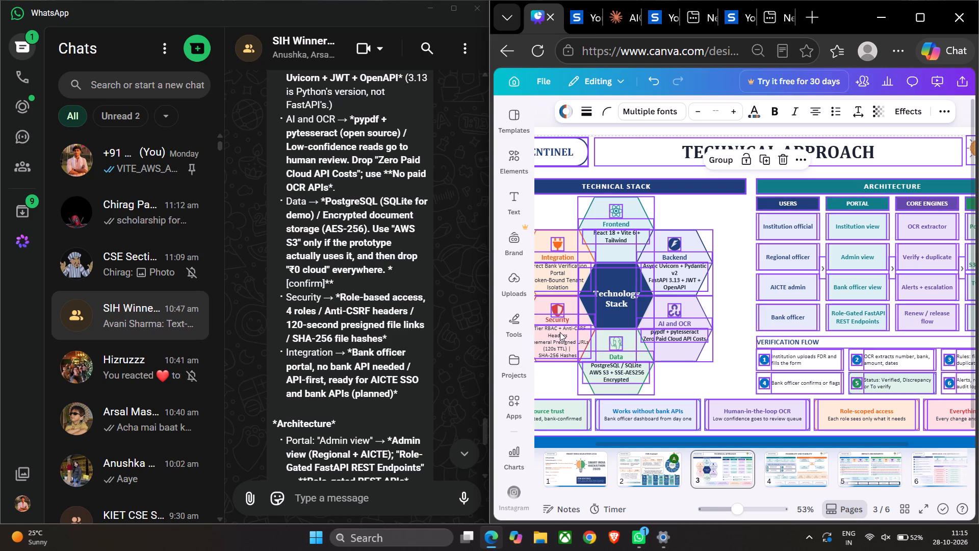
left_click(531, 397)
left_click(560, 370)
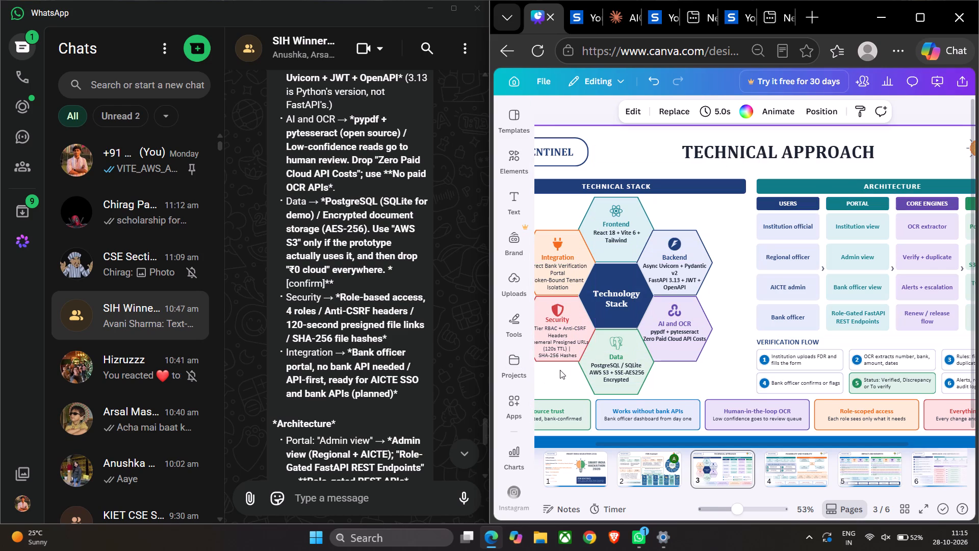
left_click(559, 346)
left_click(560, 345, "ctrl")
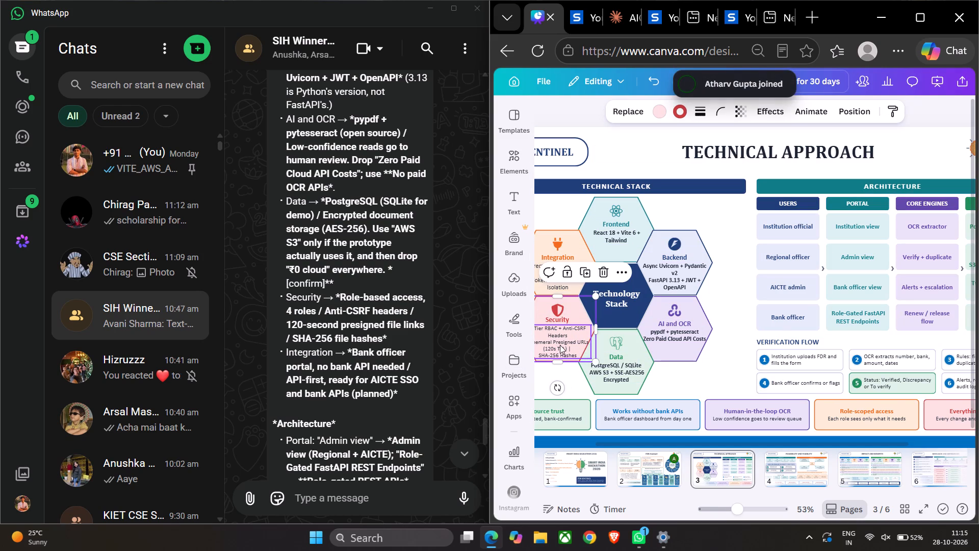
key("ctrl+a")
left_click(543, 388)
double_click(572, 346)
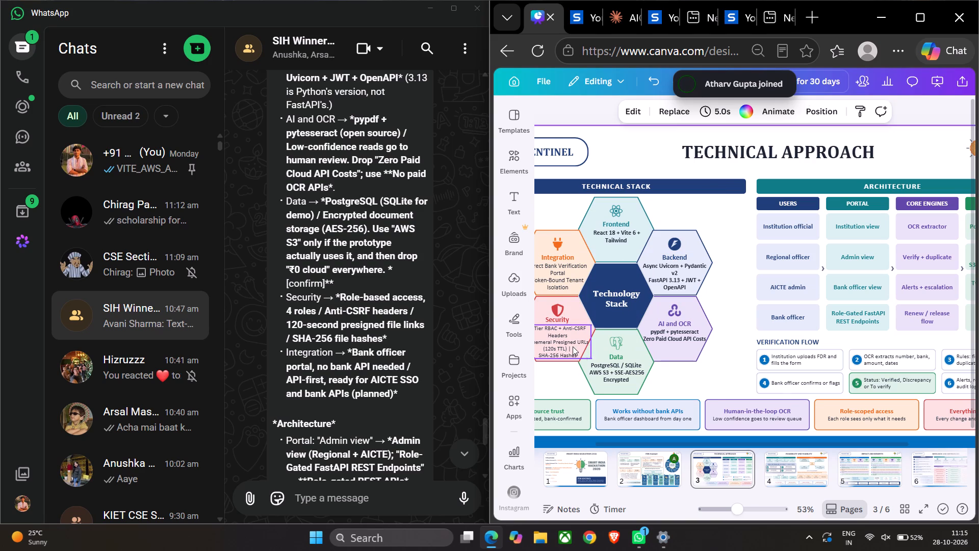
key("ctrl+a")
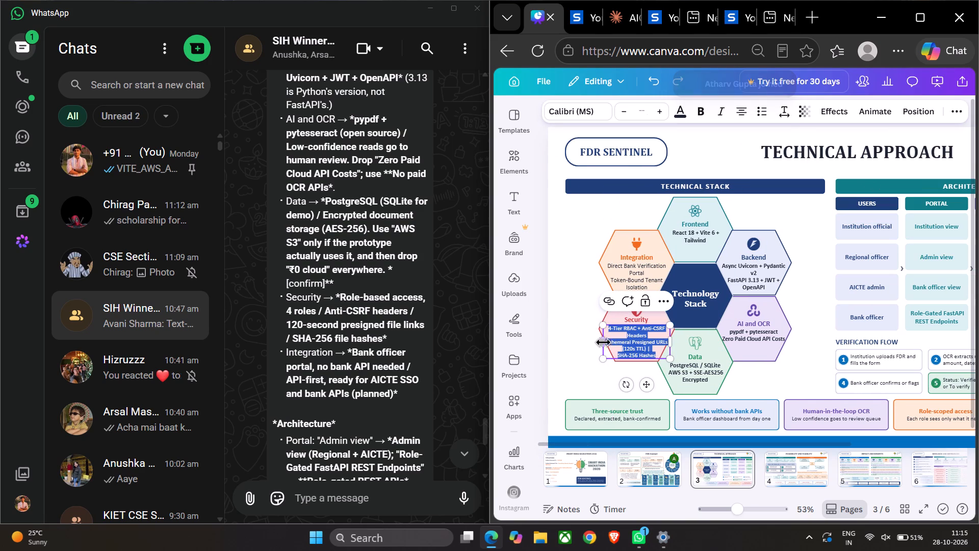
left_click(699, 110)
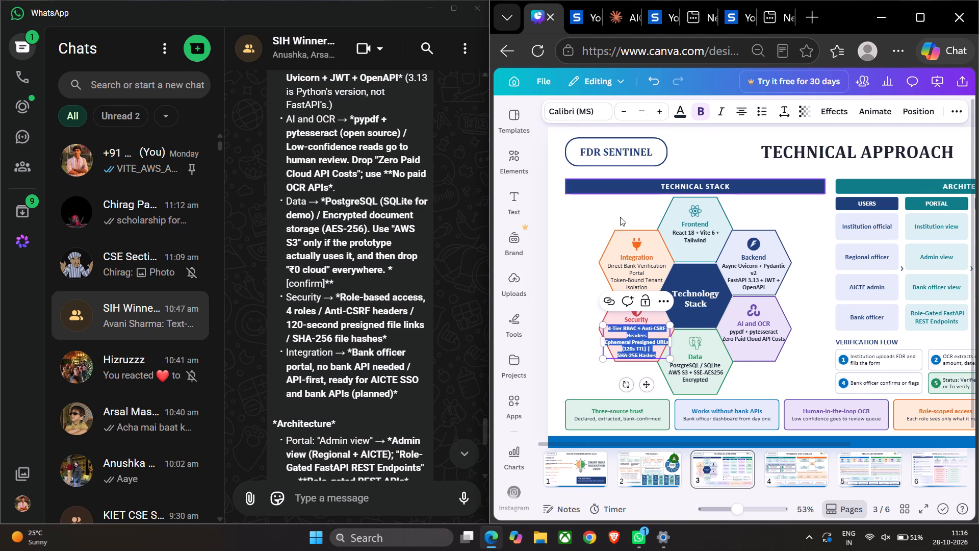
Make the description text under Integration in the Technology Stack diagram bold and deselect it.
left_click(637, 264)
left_click(640, 270)
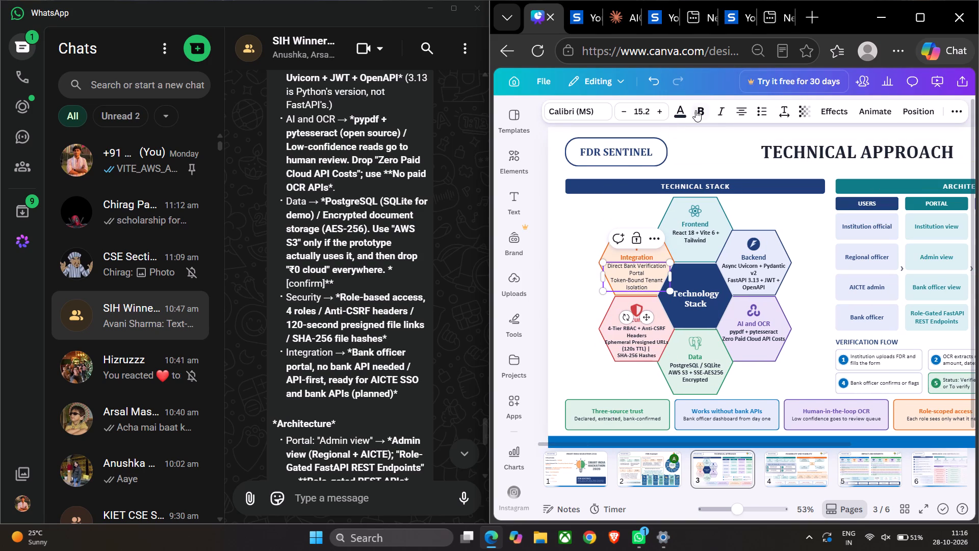
left_click(695, 110)
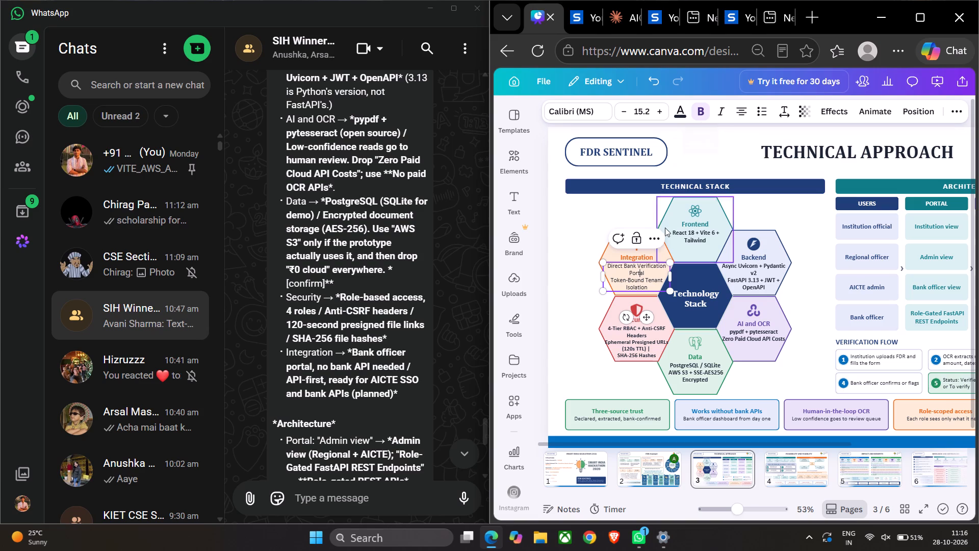
key("ctrl+a")
left_click(699, 112)
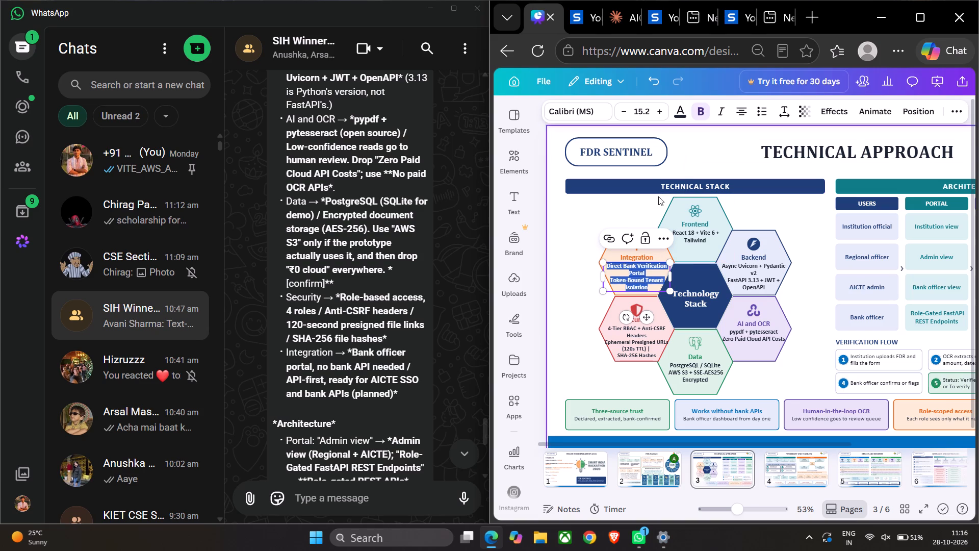
left_click(611, 203)
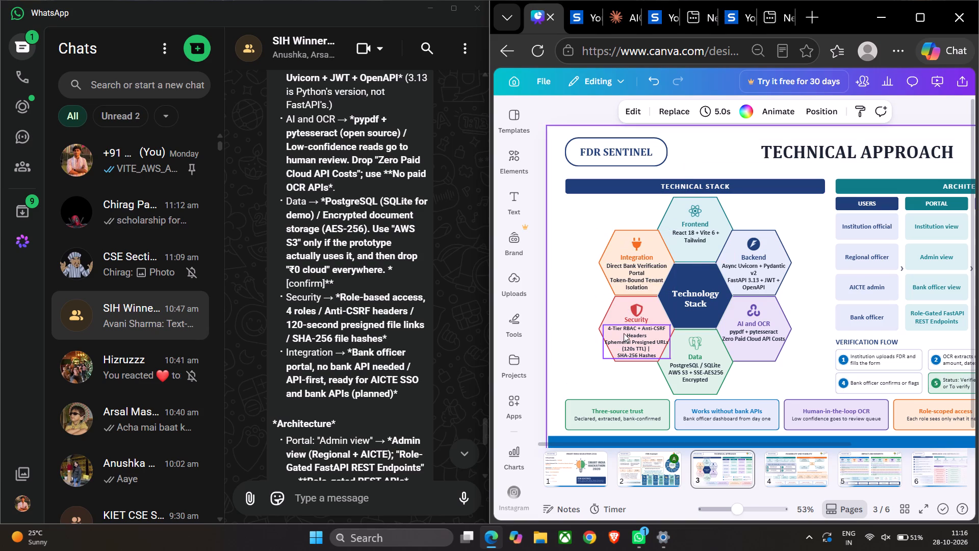
Examine the Technical Approach slide, checking the technology stack hexagons and the architecture section at different magnifications.
scroll(739, 271, "down", 1)
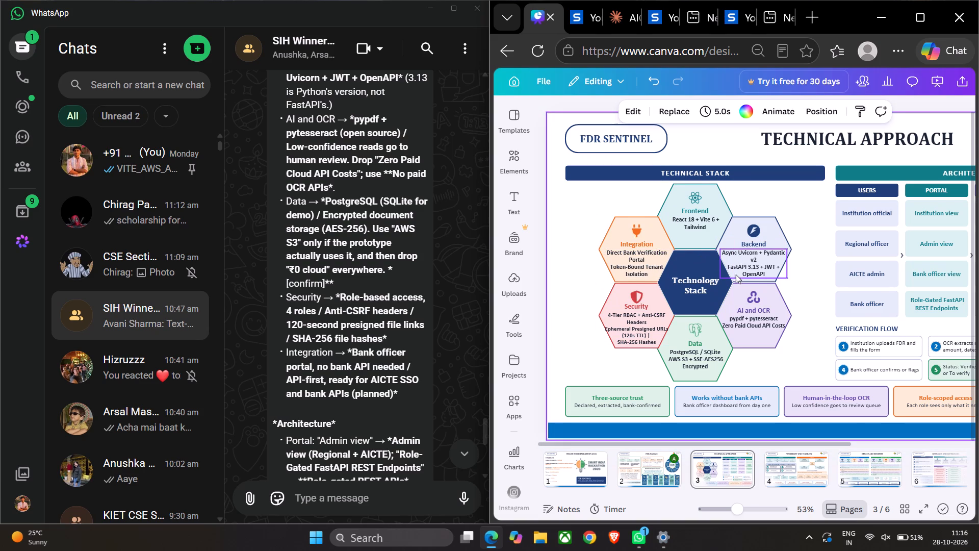
scroll(728, 307, "up", 1, "ctrl")
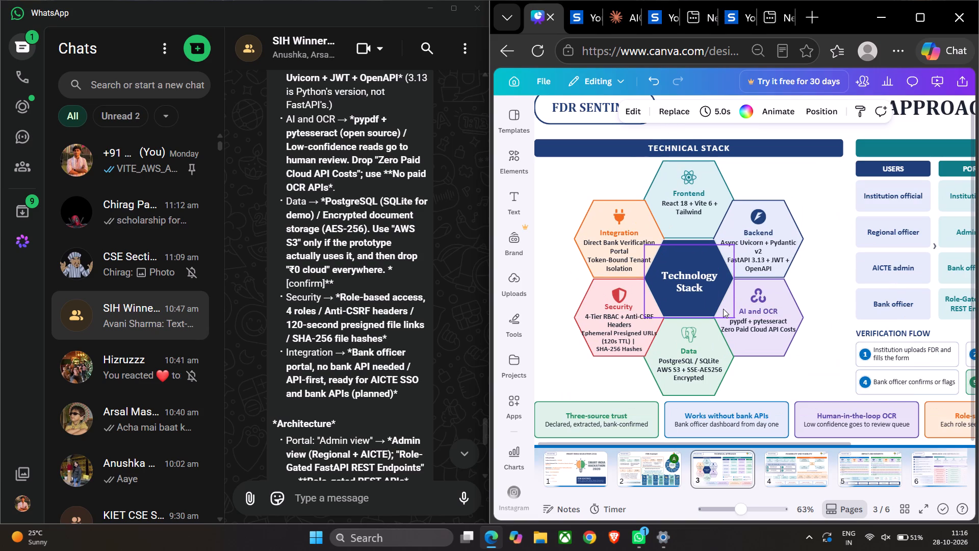
scroll(722, 309, "up", 1, "ctrl")
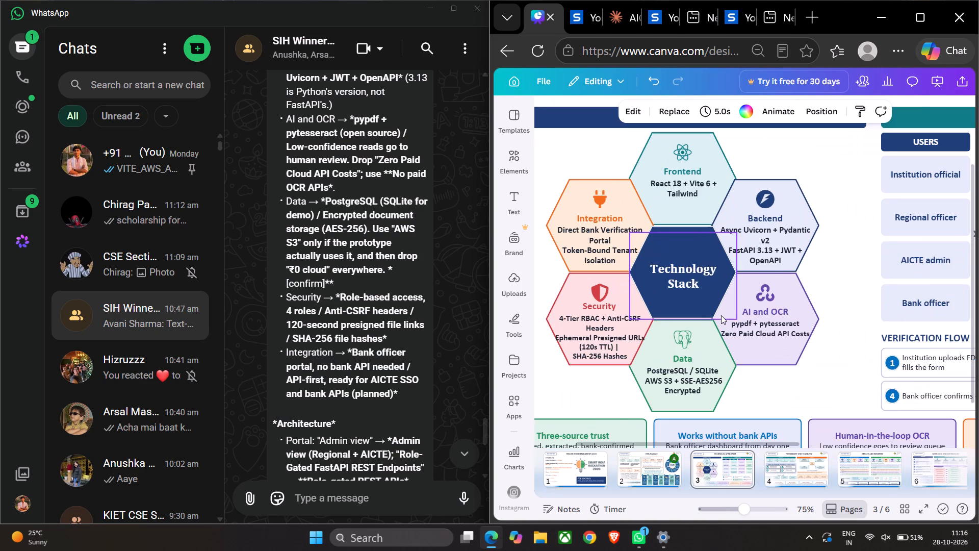
scroll(721, 315, "down", 5, "ctrl")
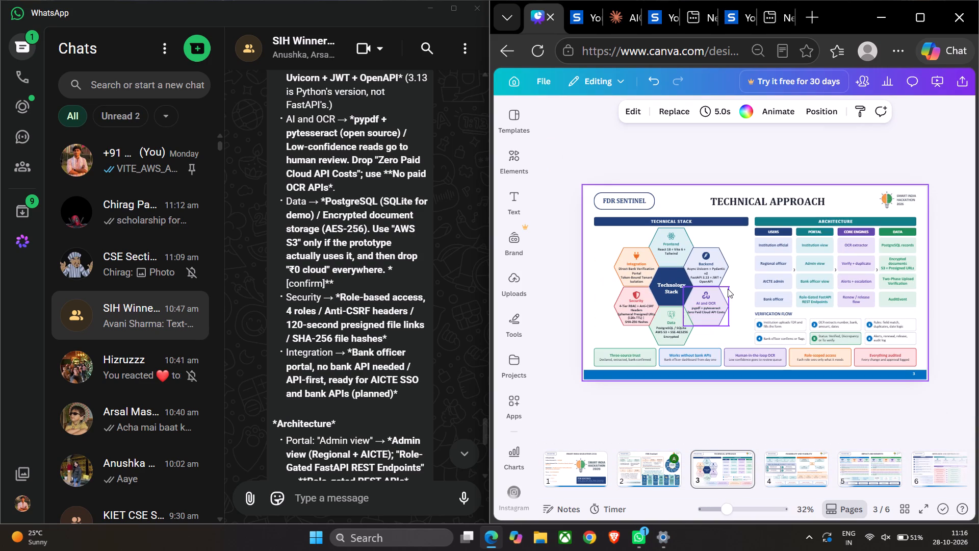
scroll(728, 289, "up", 1)
scroll(726, 316, "up", 1, "ctrl")
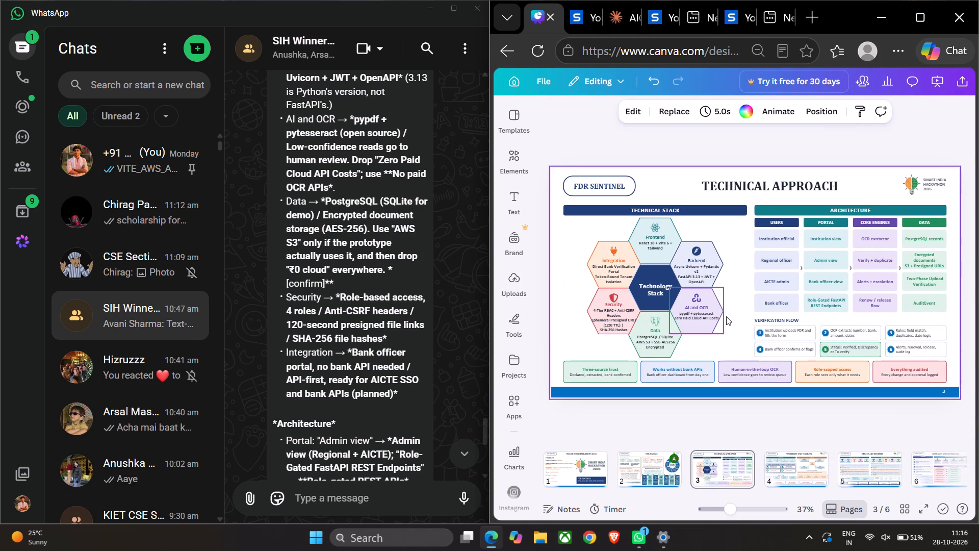
scroll(726, 316, "up", 1, "ctrl")
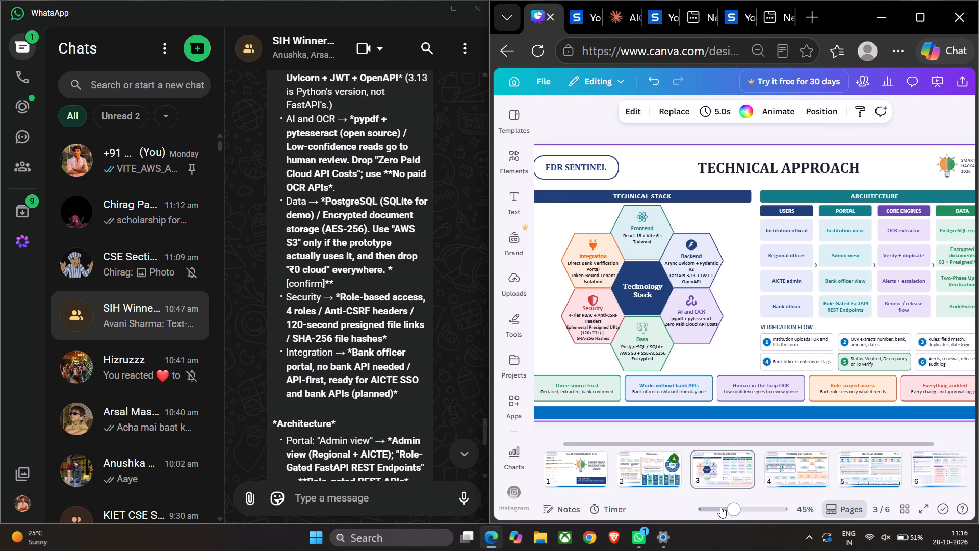
left_click_drag(770, 445, 808, 432)
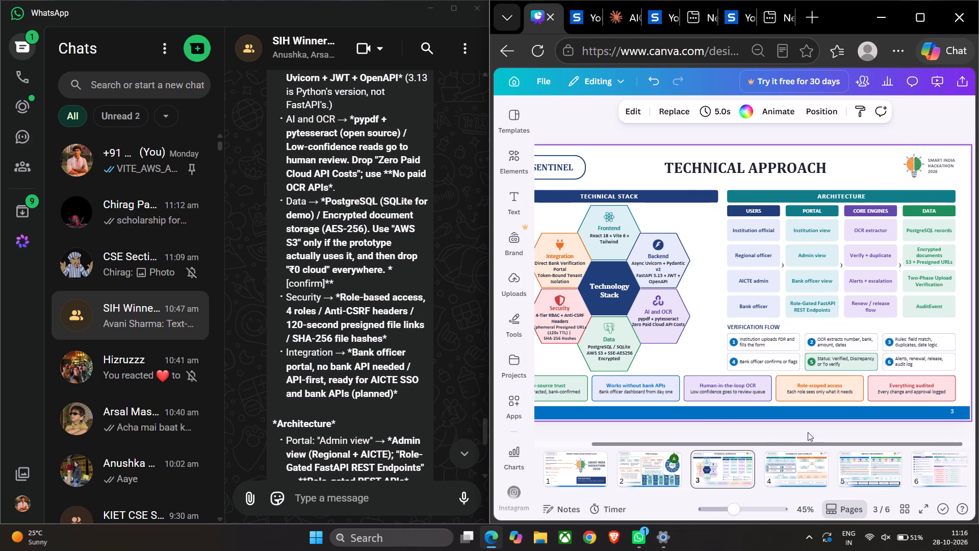
Make the text in all six Verification Flow boxes on the Technical Approach slide bold and deselect them.
left_click_drag(808, 432, 824, 419)
left_click_drag(705, 335, 837, 357)
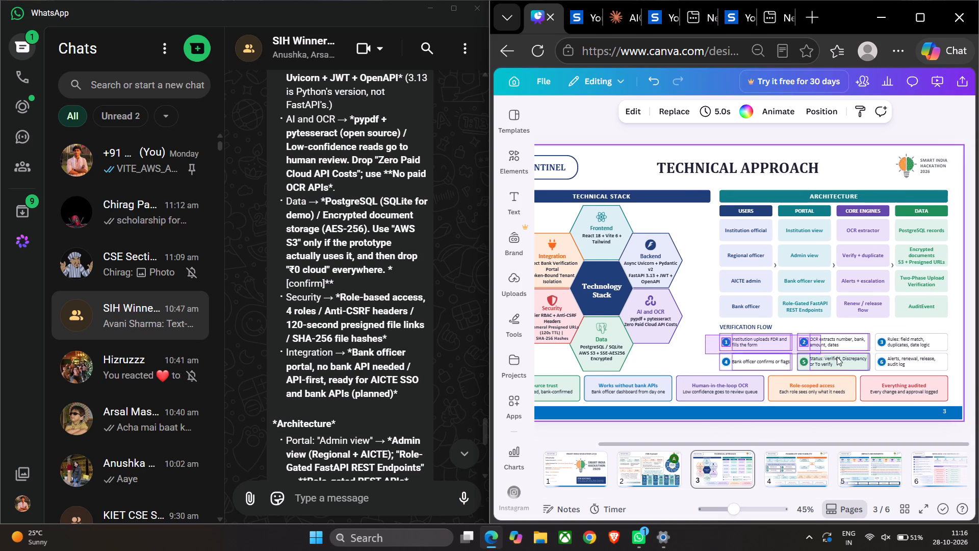
left_click_drag(837, 357, 907, 364)
left_click(784, 108)
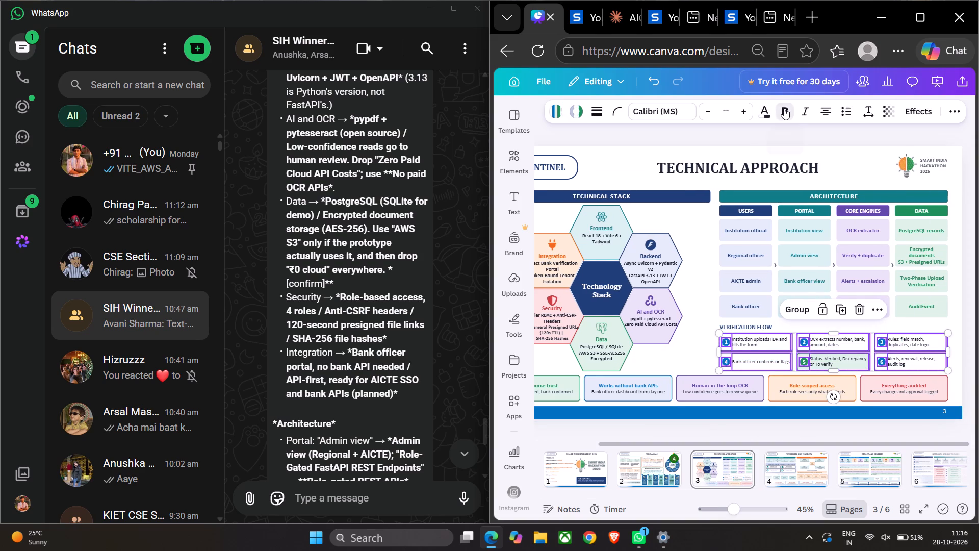
left_click(687, 363)
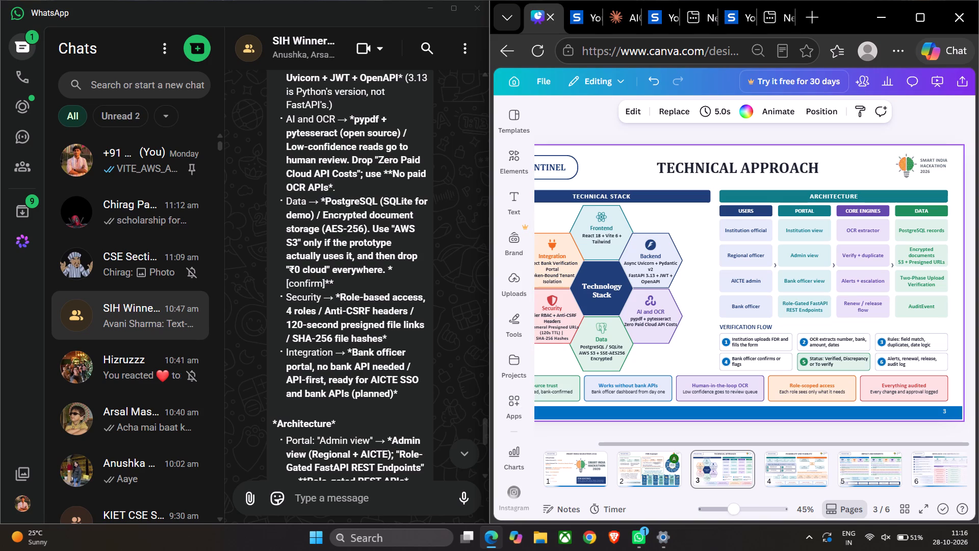
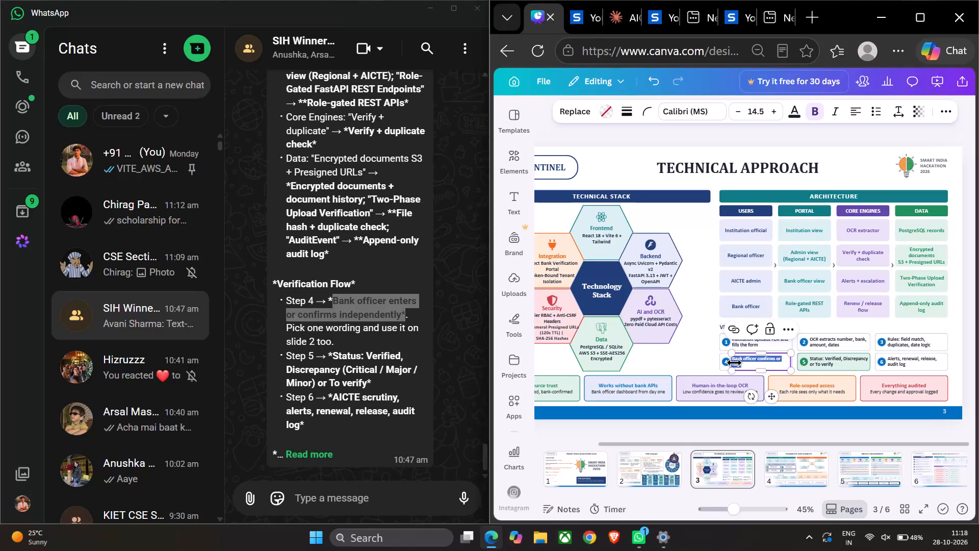
Replace the step 4 text in the Verification Flow with the copied wording "Bank officer enters or confirms independently", without the trailing asterisk.
key("ctrl+v")
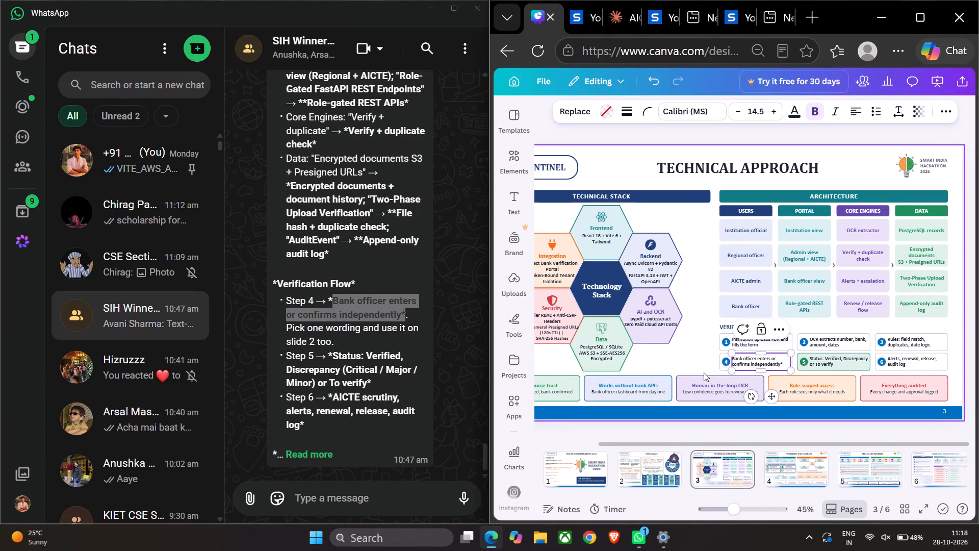
key("BackSpace")
left_click(698, 363)
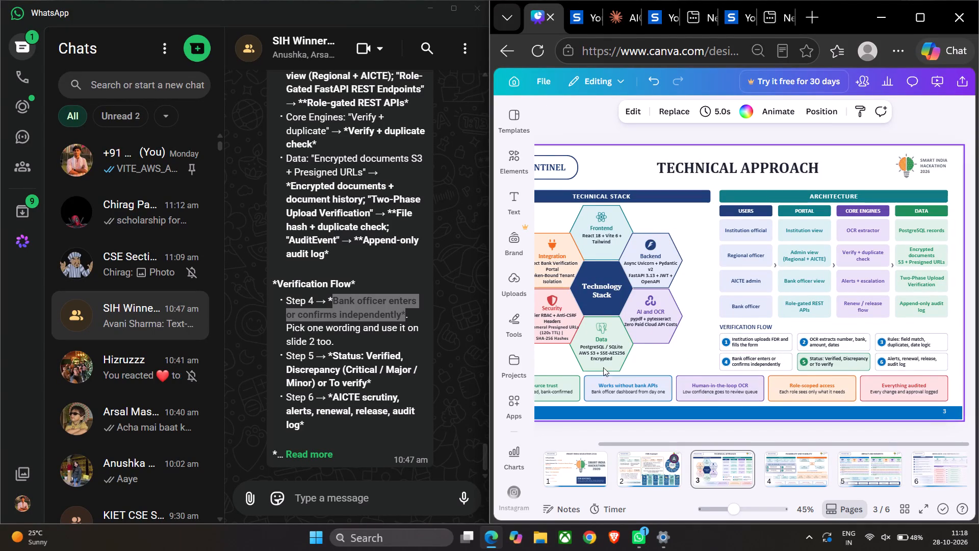
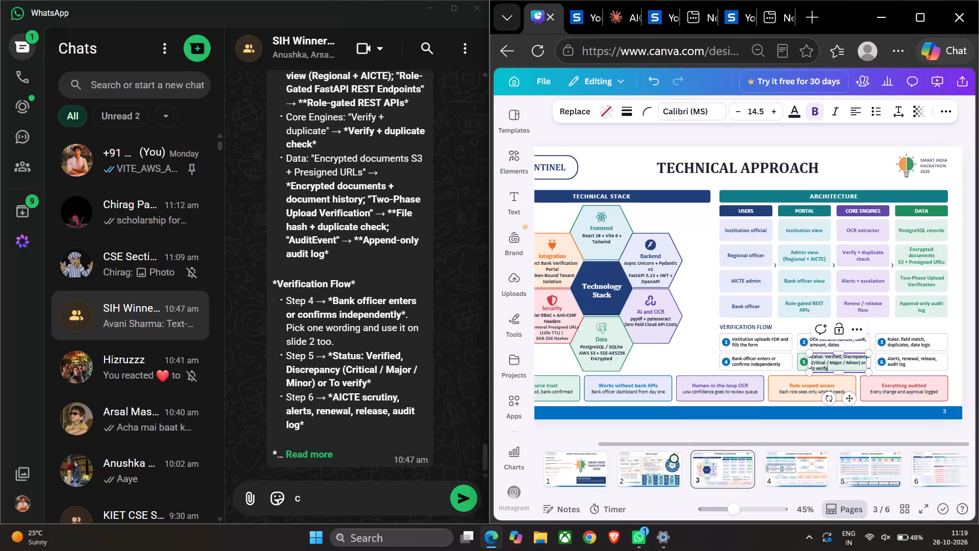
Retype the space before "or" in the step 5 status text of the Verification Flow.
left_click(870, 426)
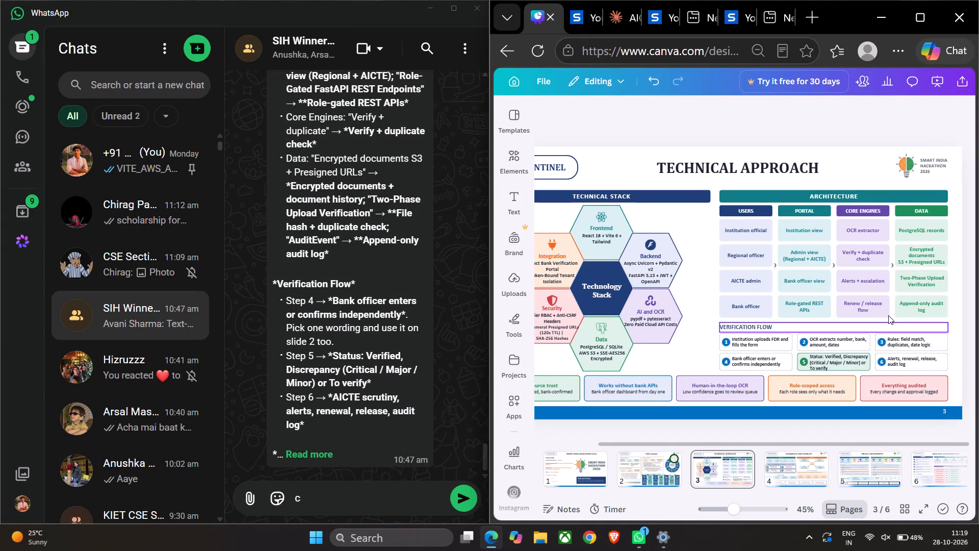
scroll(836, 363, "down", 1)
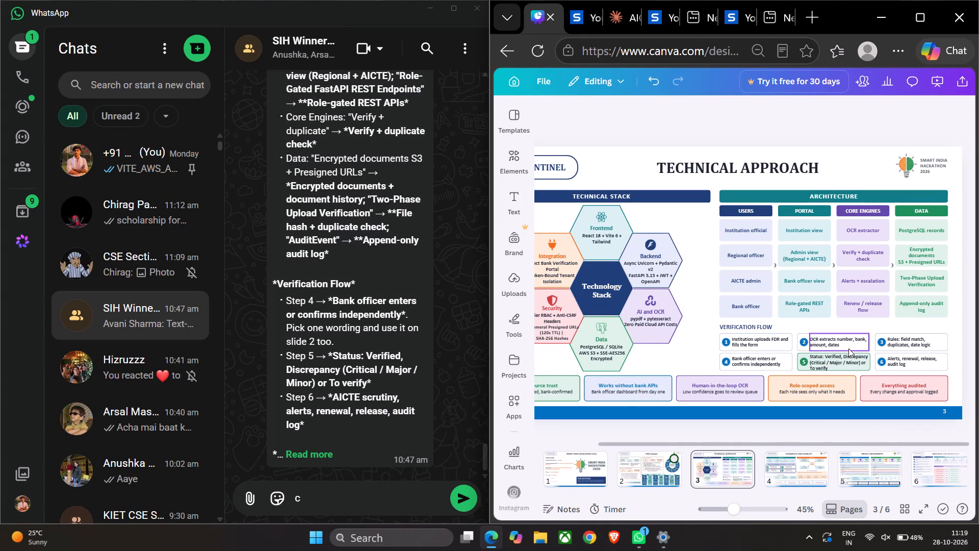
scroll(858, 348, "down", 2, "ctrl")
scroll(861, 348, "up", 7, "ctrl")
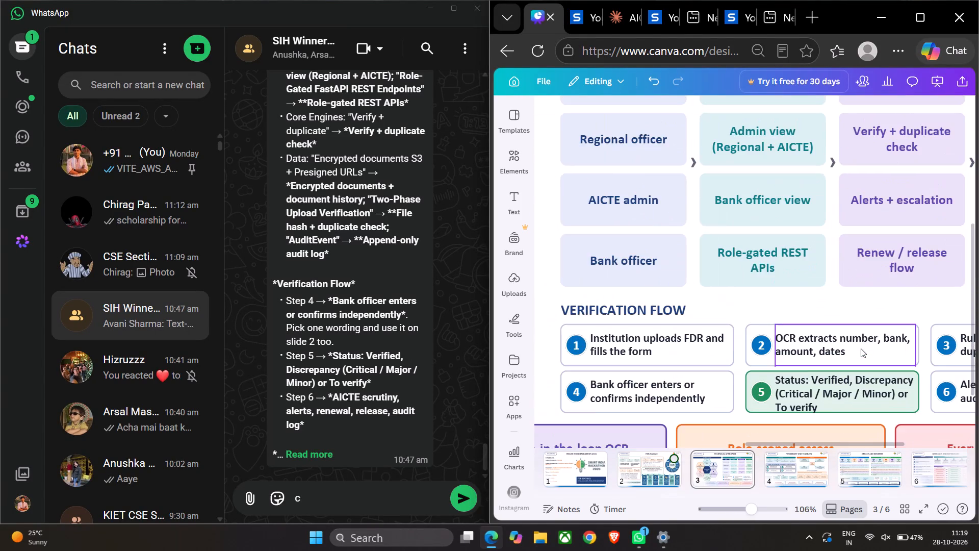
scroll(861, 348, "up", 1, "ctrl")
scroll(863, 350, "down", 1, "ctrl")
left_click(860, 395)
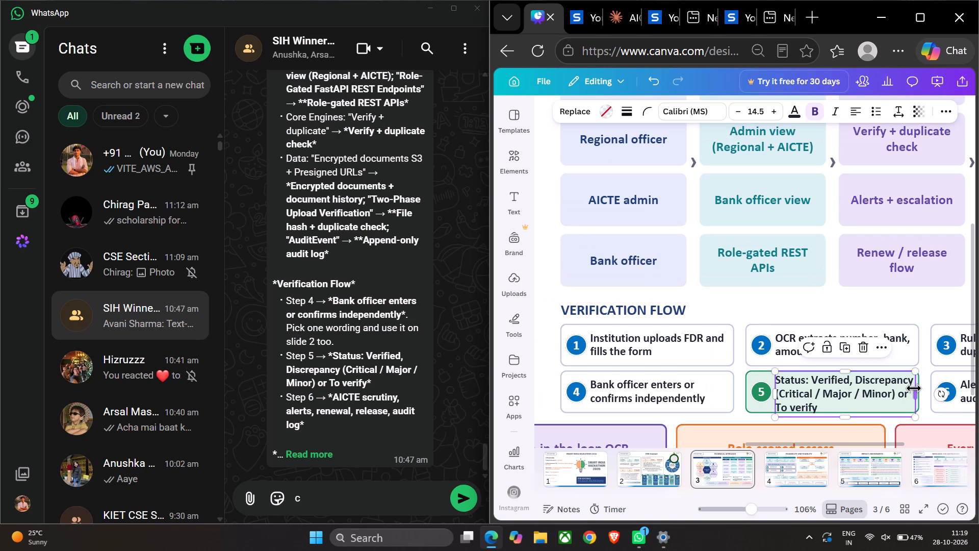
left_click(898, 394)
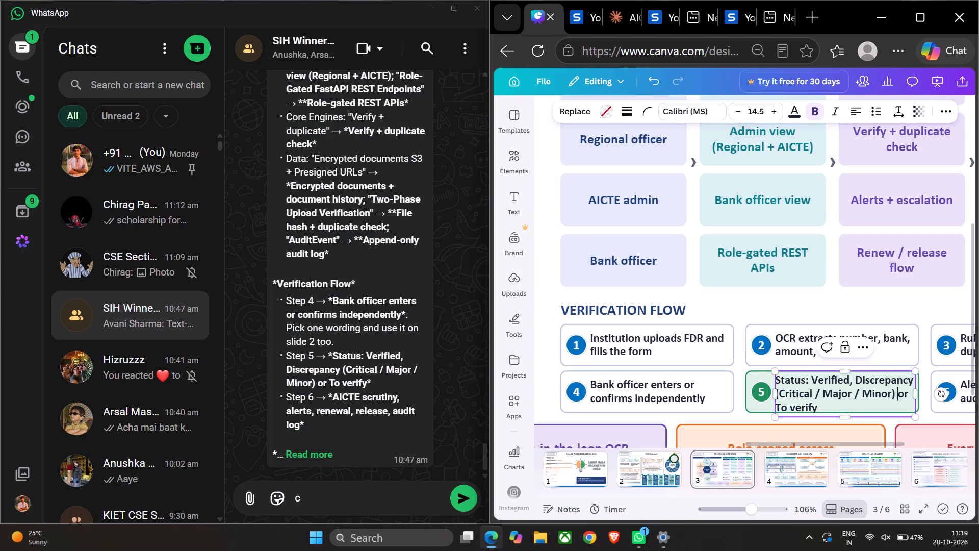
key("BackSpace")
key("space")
Nudge the step 5 status text in the Verification Flow slightly up and left within its green box, and deselect it.
left_click(856, 407)
left_click(875, 432)
left_click(865, 399)
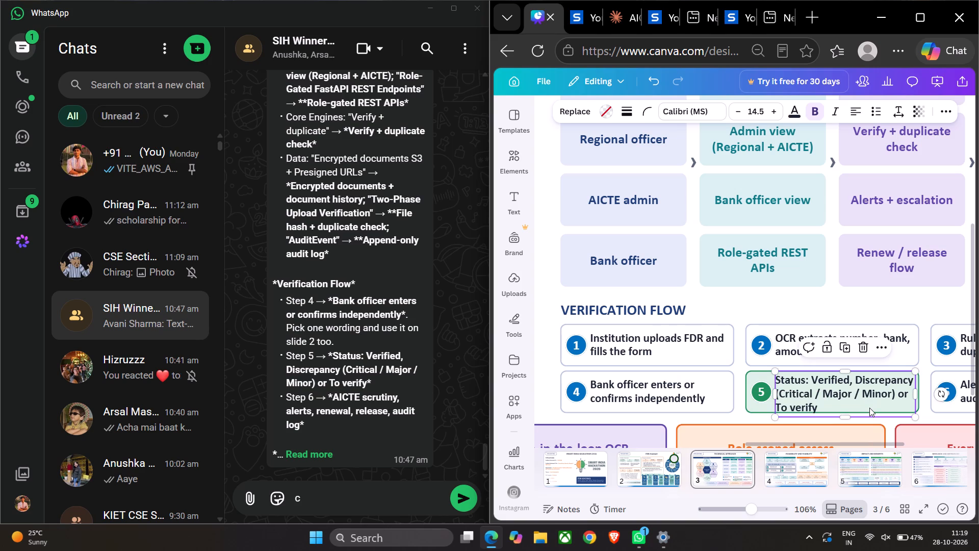
left_click(869, 408)
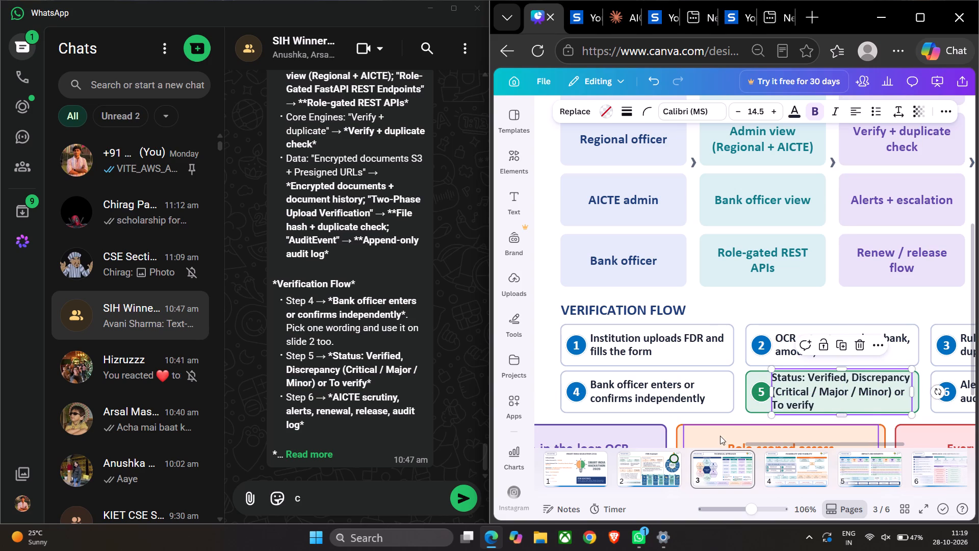
left_click(734, 417)
Set the font size of the whole step 5 status text in the Verification Flow to 14.3 and deselect it.
scroll(734, 417, "up", 1)
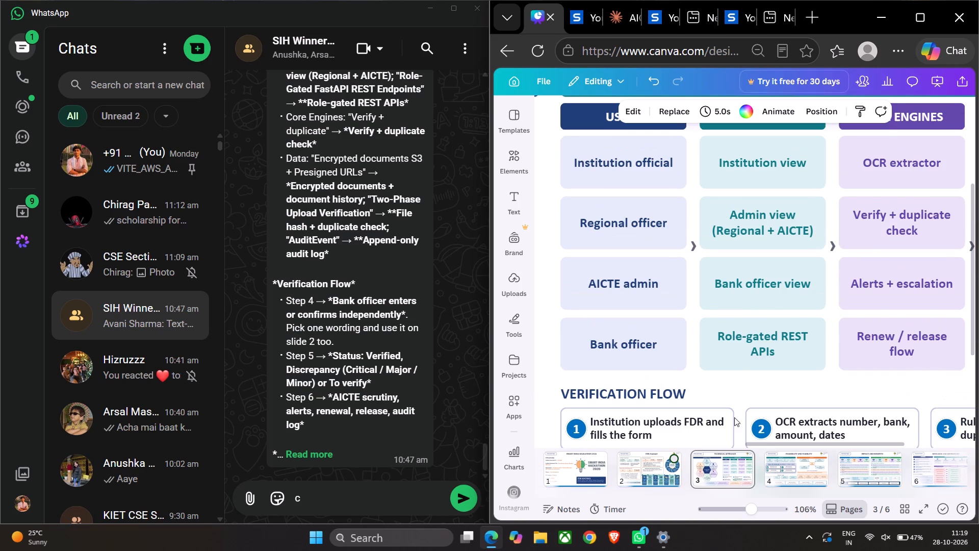
scroll(764, 359, "down", 2)
scroll(764, 359, "down", 3, "ctrl")
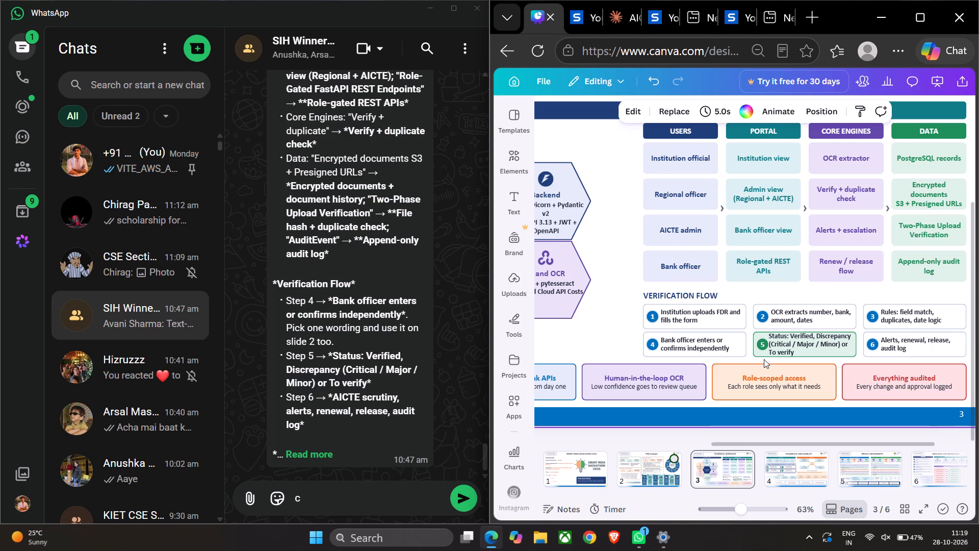
left_click(793, 331)
left_click(786, 363)
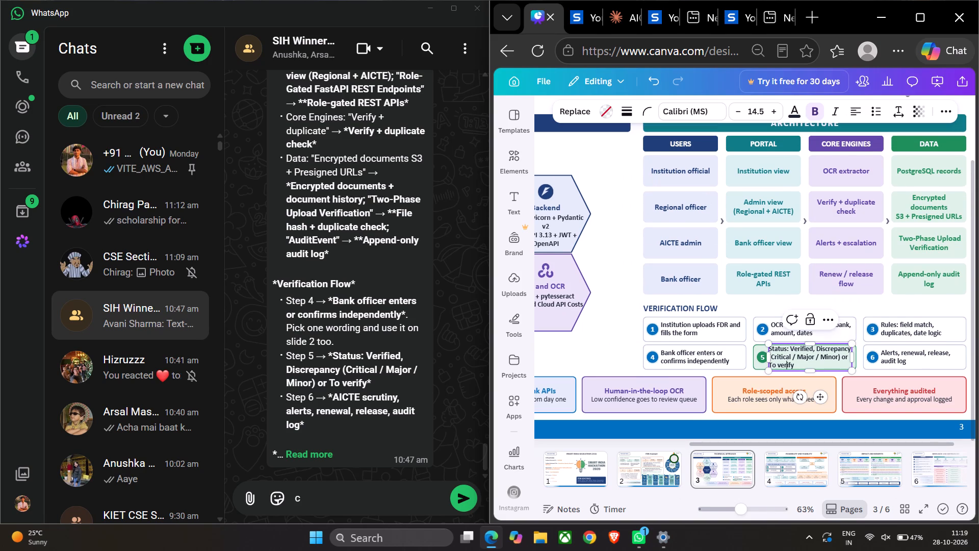
key("ctrl+a")
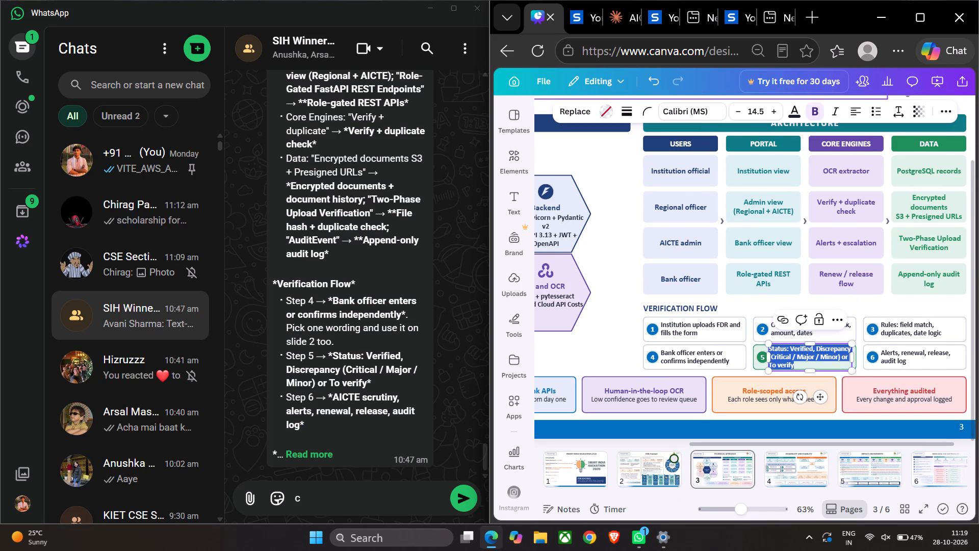
left_click(761, 111)
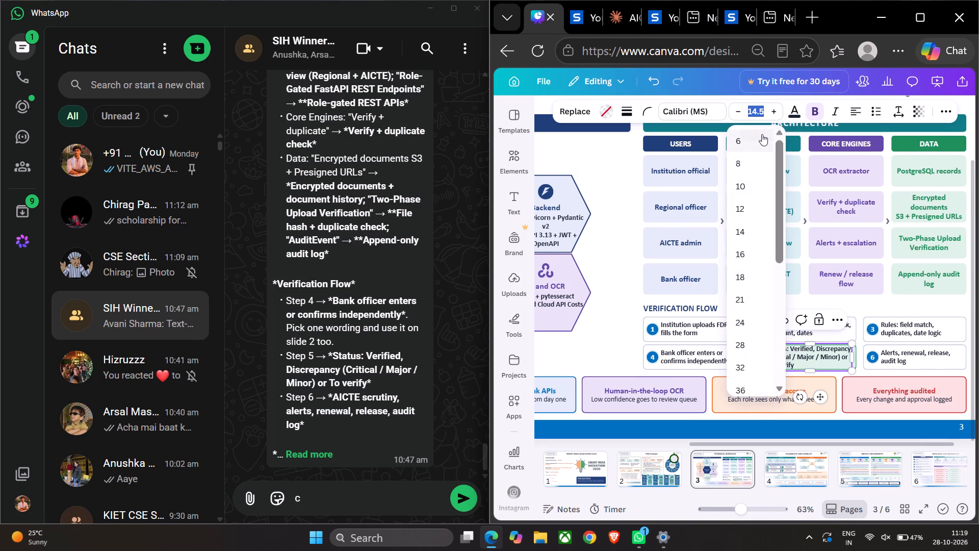
key("1")
key("4")
key("period")
key("3")
key("Return")
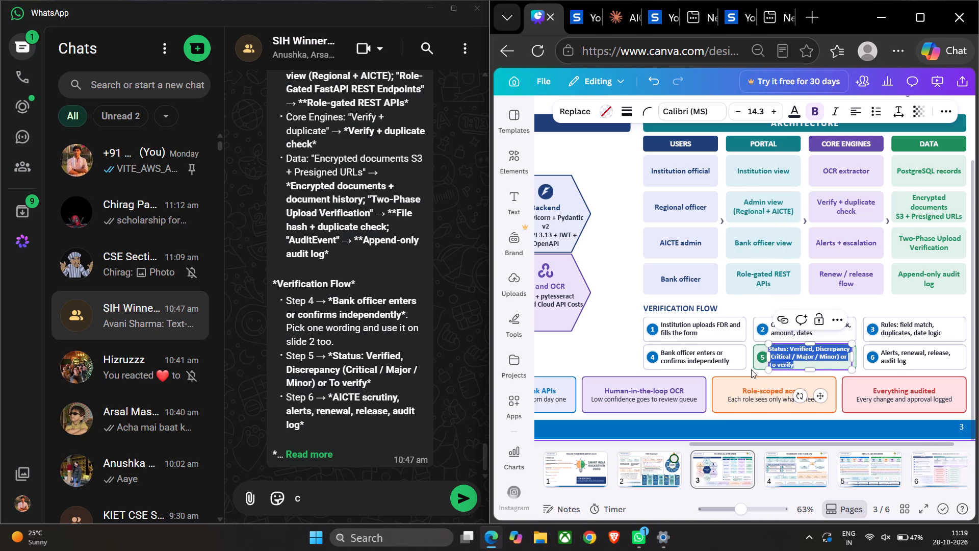
left_click(751, 369)
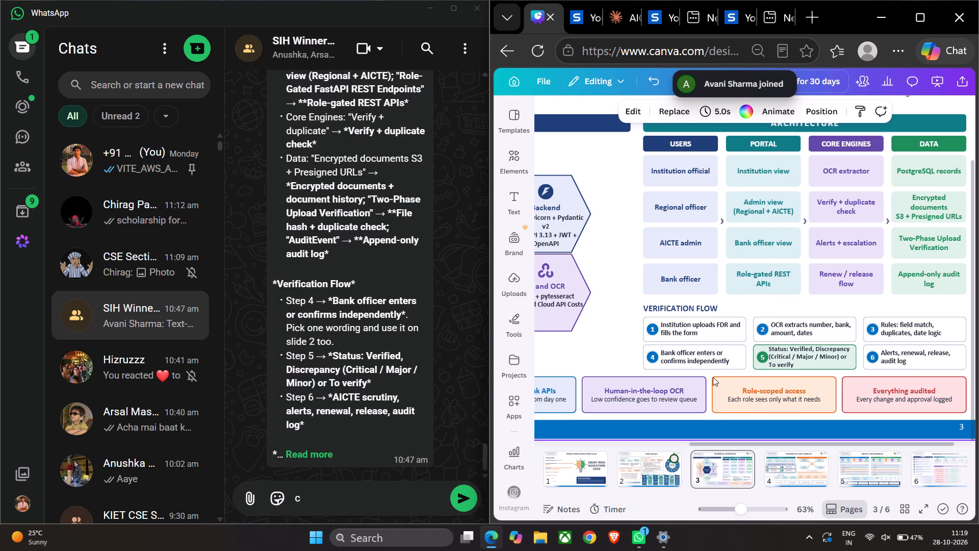
Continue to the remaining suggested changes below the Verification Flow notes in the WhatsApp group message.
scroll(349, 356, "down", 1)
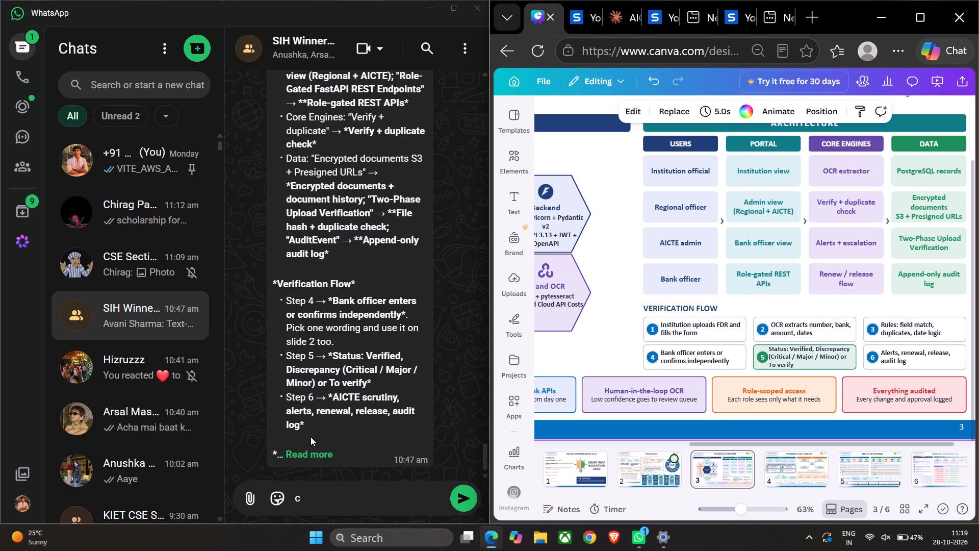
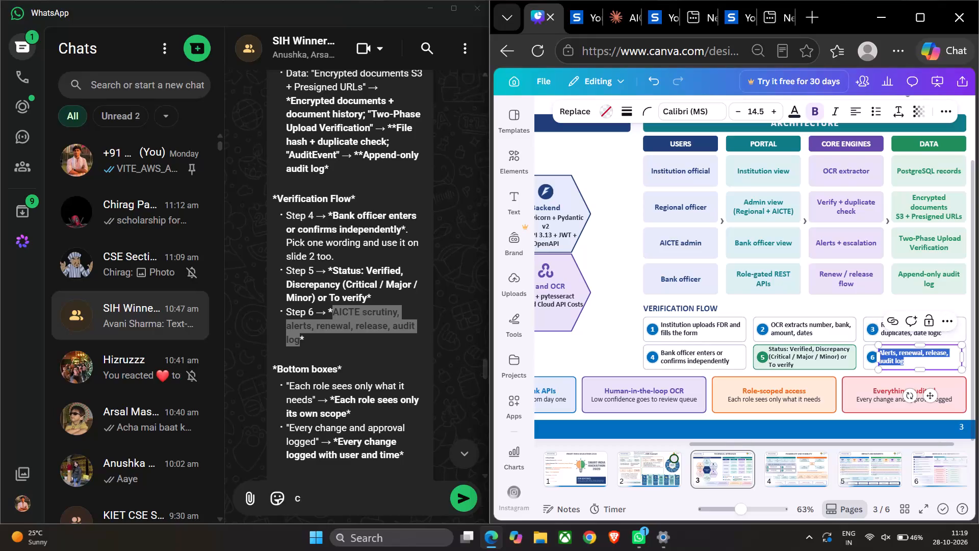
Replace the step 6 text in the Verification Flow with "AICTE scrutiny, alerts, renewal, release, audit log" and deselect it.
key("ctrl+v")
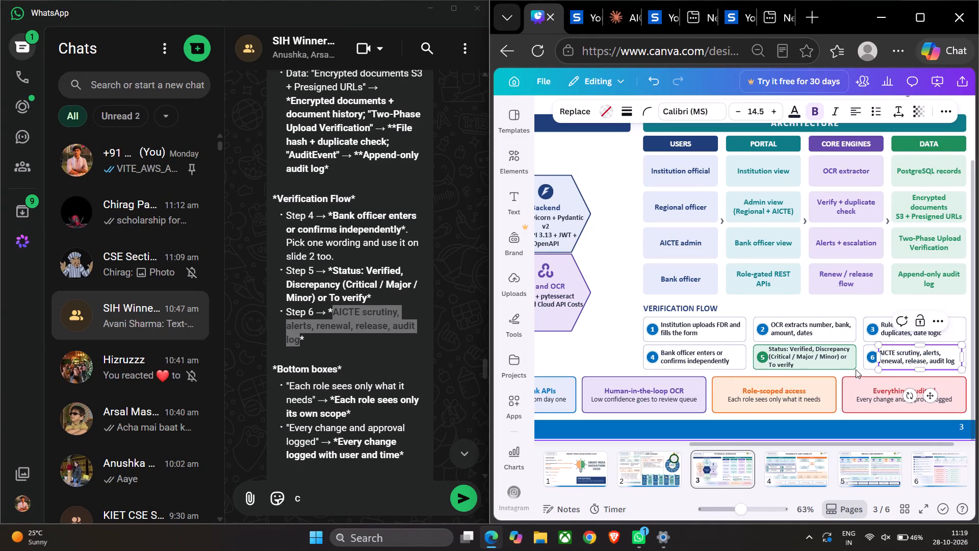
left_click(856, 369)
left_click(864, 373)
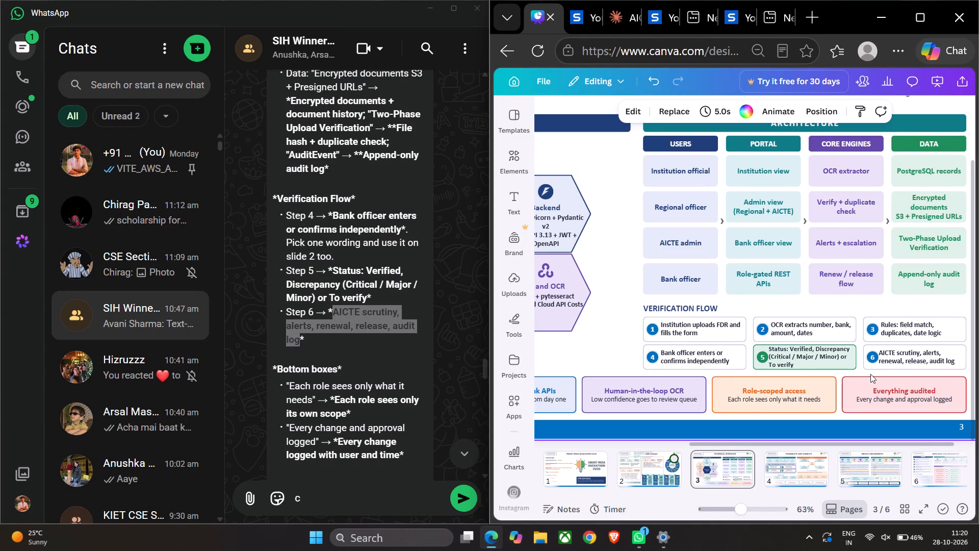
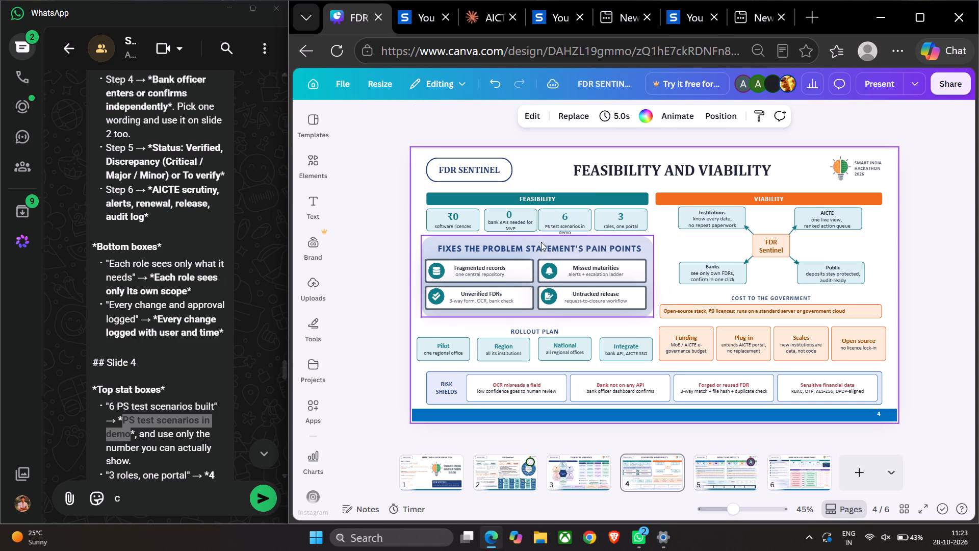
Delete the number 6 from the PS test scenarios stat box under Feasibility.
left_click(569, 216)
left_click(569, 216)
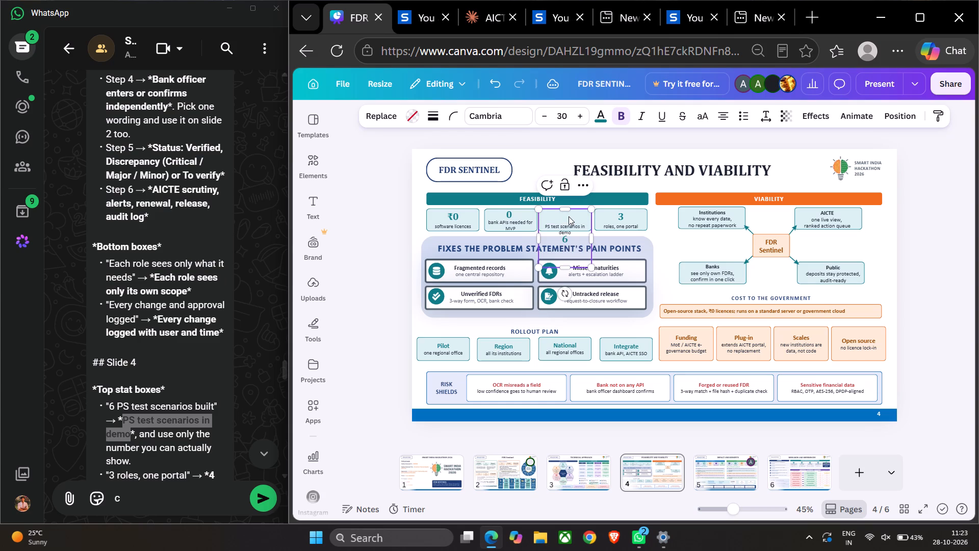
key("BackSpace")
Move the "PS test scenarios in demo" label slightly up to the middle of its stat box.
left_click(569, 227)
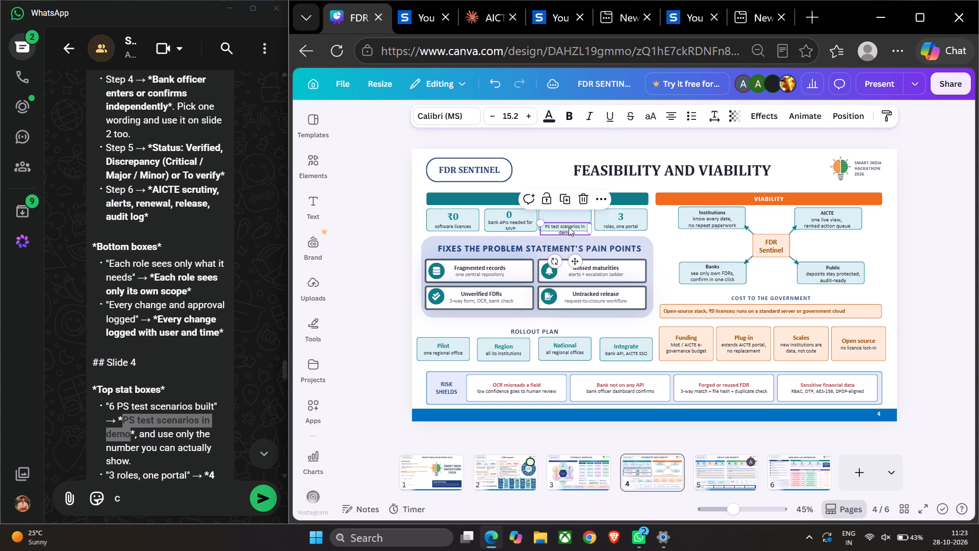
left_click_drag(575, 262, 573, 254)
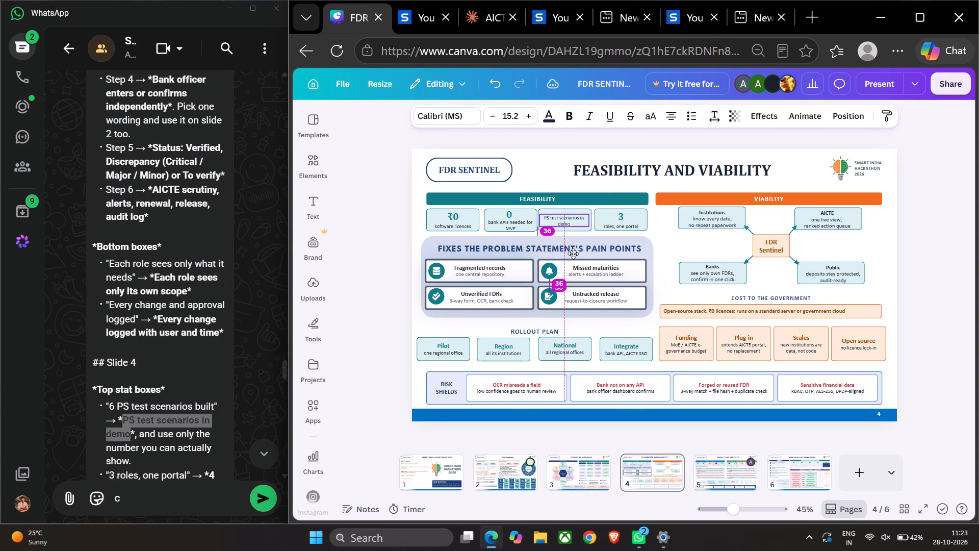
Nudge the "PS test scenarios in demo" text into place within its Feasibility stat box on slide 4, and deselect it.
left_click_drag(573, 254, 574, 254)
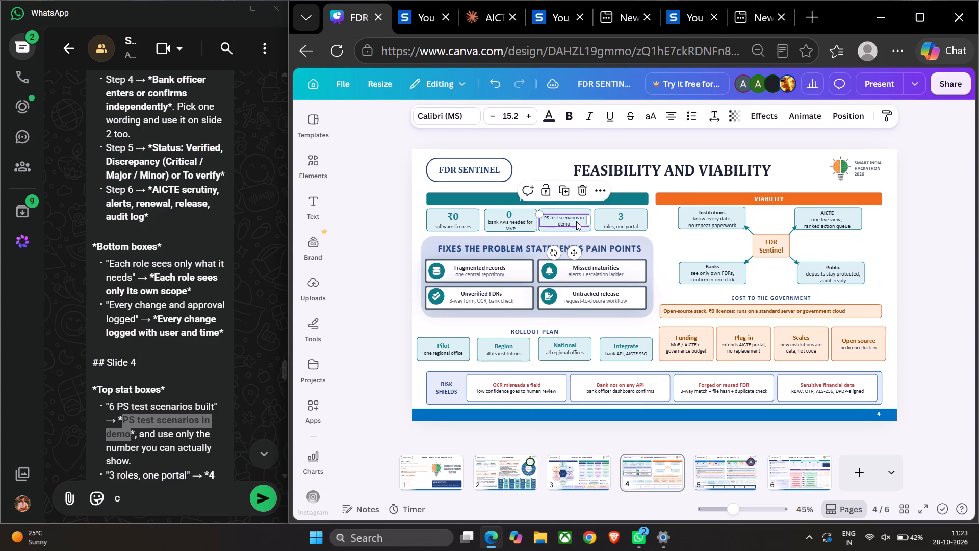
left_click(576, 221)
left_click(387, 220)
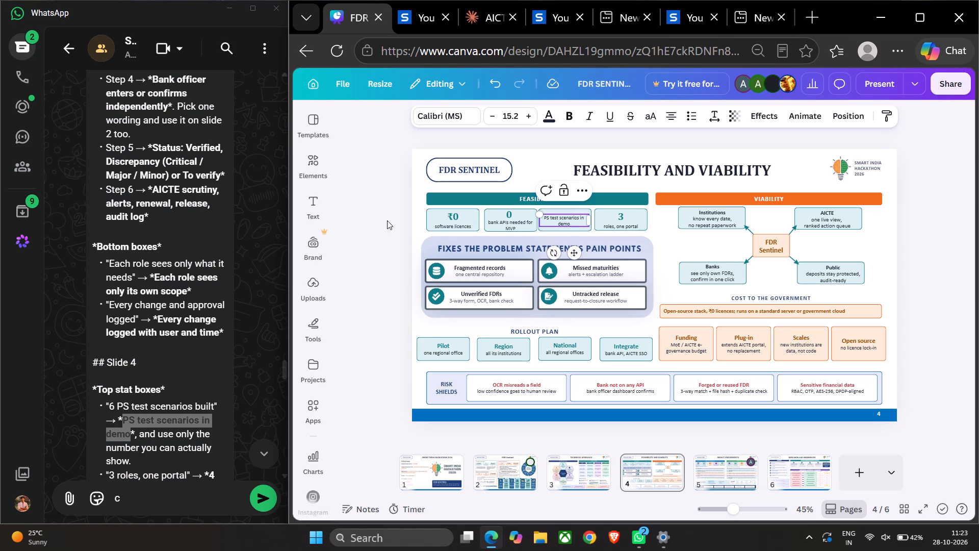
Increase the font size of the caption text in all four Feasibility stat boxes to 17.2.
triple_click(440, 228)
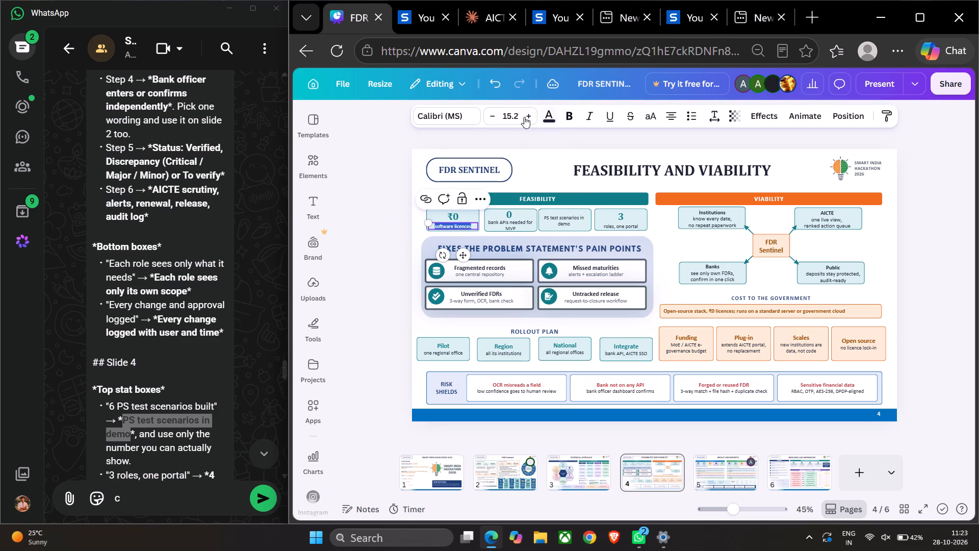
left_click(524, 117)
left_click(524, 117)
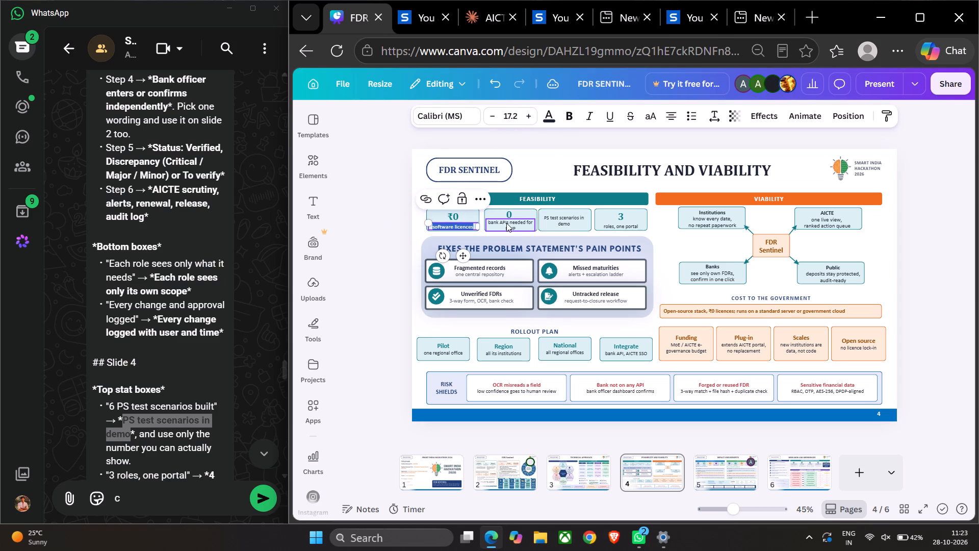
double_click(506, 223)
double_click(528, 116)
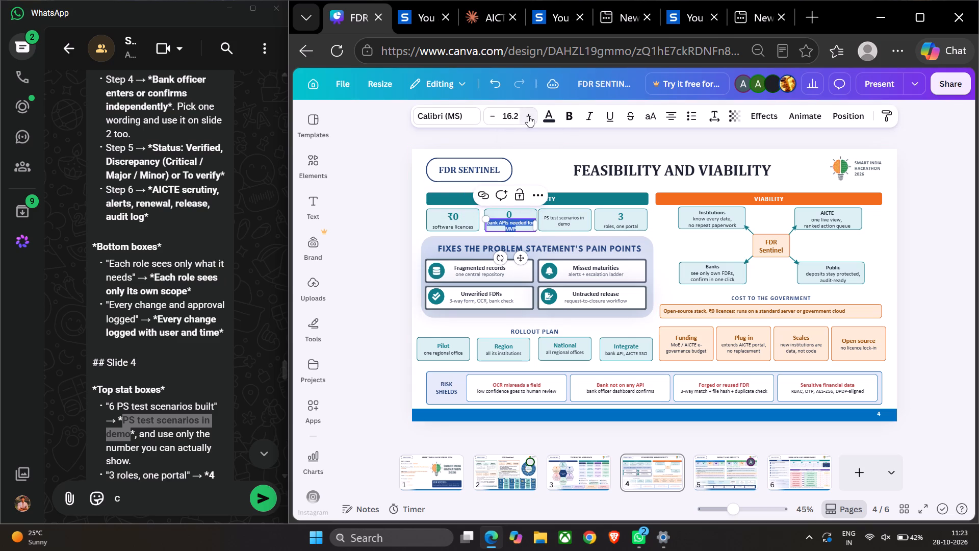
left_click(563, 226)
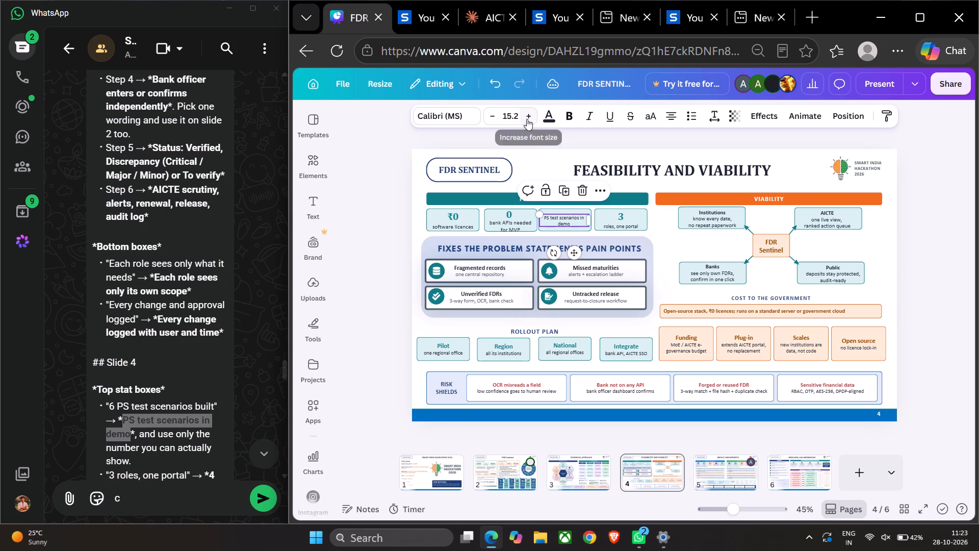
double_click(527, 119)
left_click(604, 228)
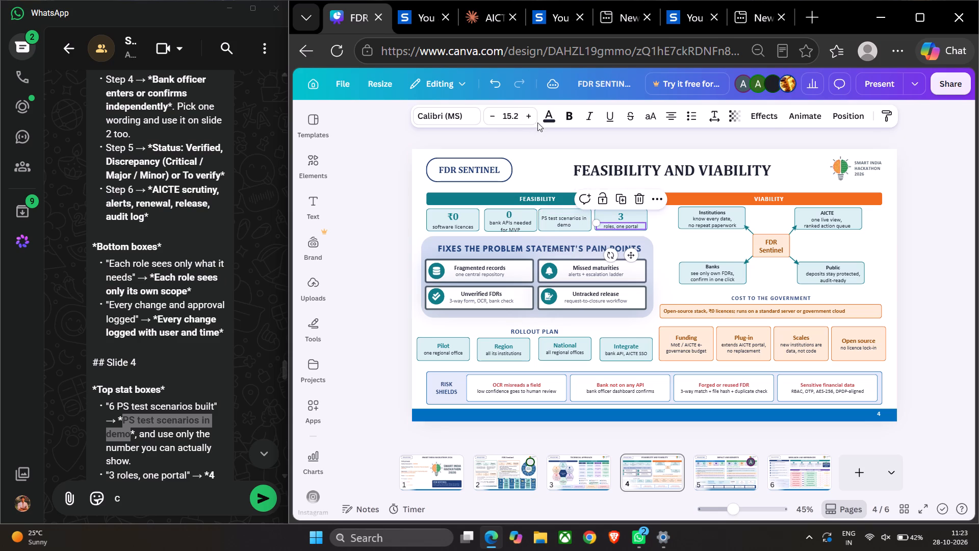
double_click(529, 115)
Make the "roles, one portal" and "PS test scenarios in demo" captions in the Feasibility stat boxes bold.
left_click(571, 115)
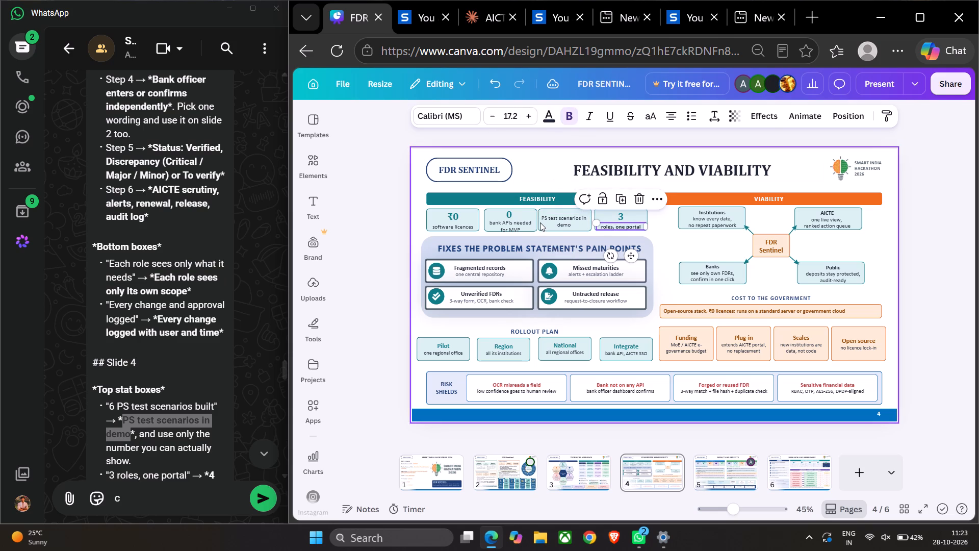
left_click(551, 222)
left_click(565, 113)
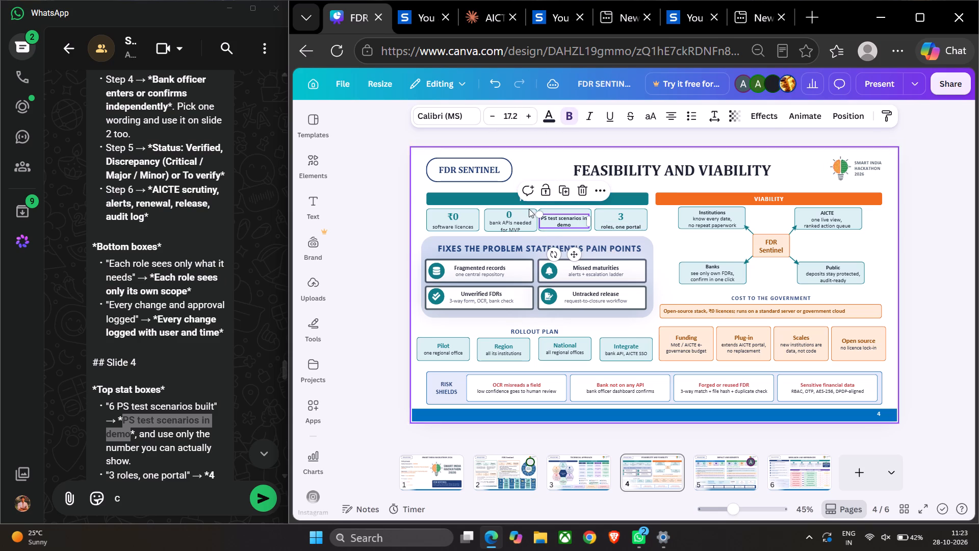
Make the "bank APIs needed for MVP" and "software licences" captions in the Feasibility stat boxes bold.
left_click(521, 228)
left_click(576, 114)
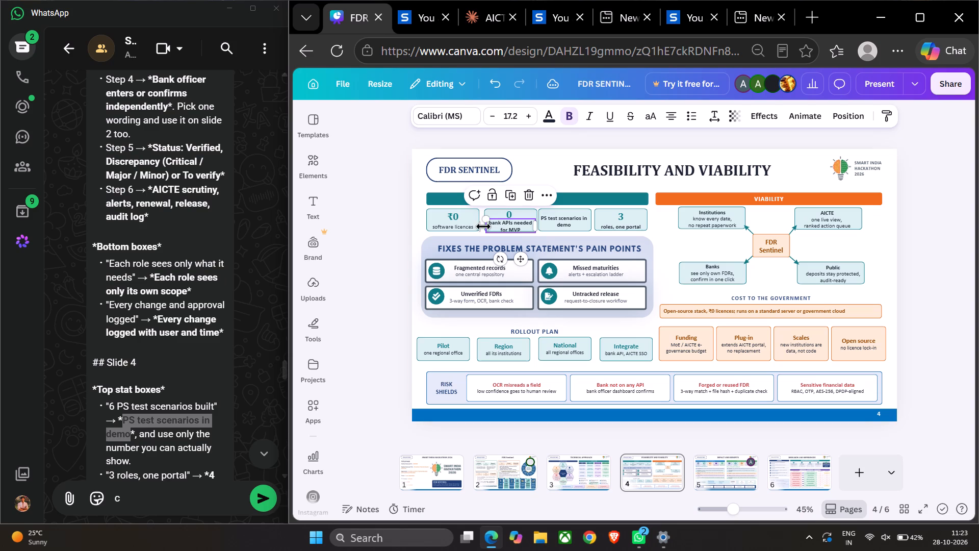
left_click(471, 231)
left_click(470, 223)
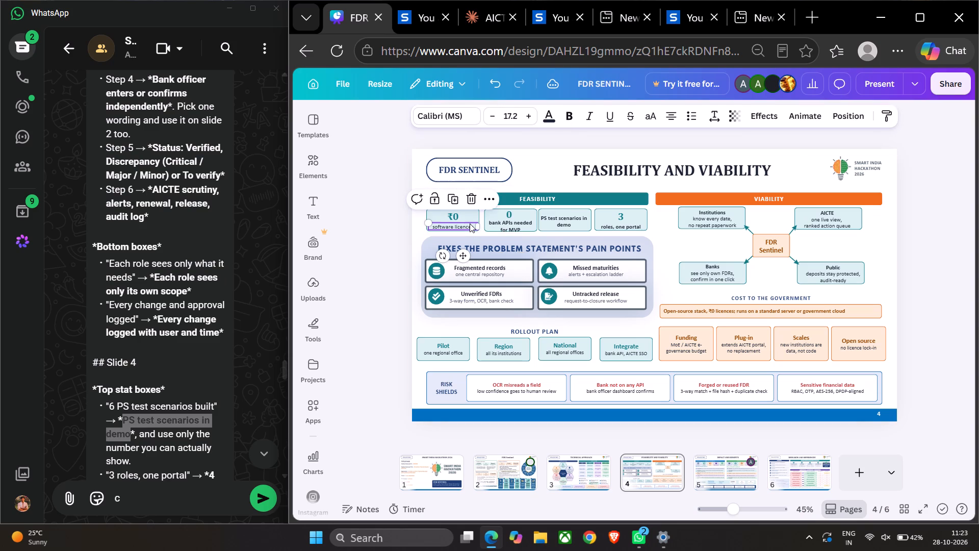
left_click(569, 116)
Nudge the "bank APIs needed for MVP" caption slightly upward within its Feasibility stat box and deselect it.
left_click(513, 226)
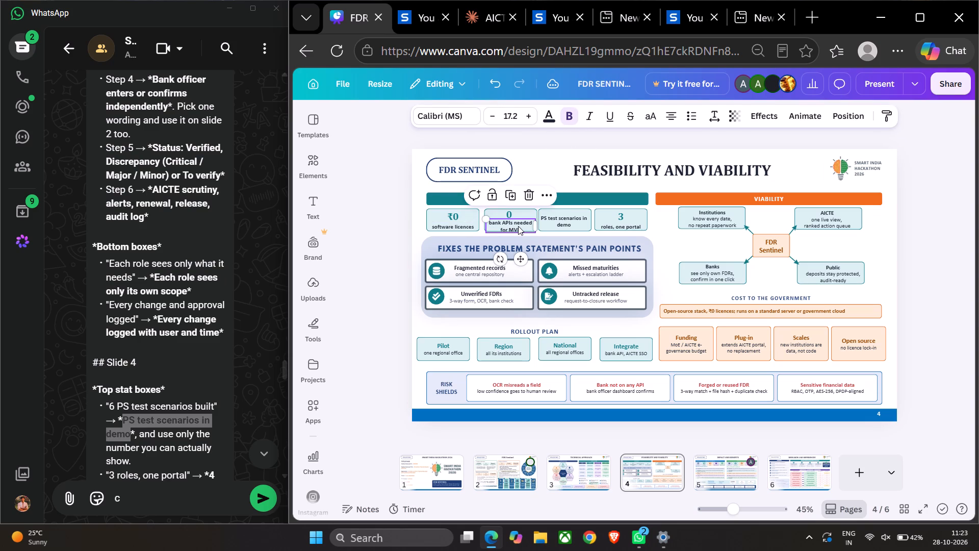
left_click(520, 257)
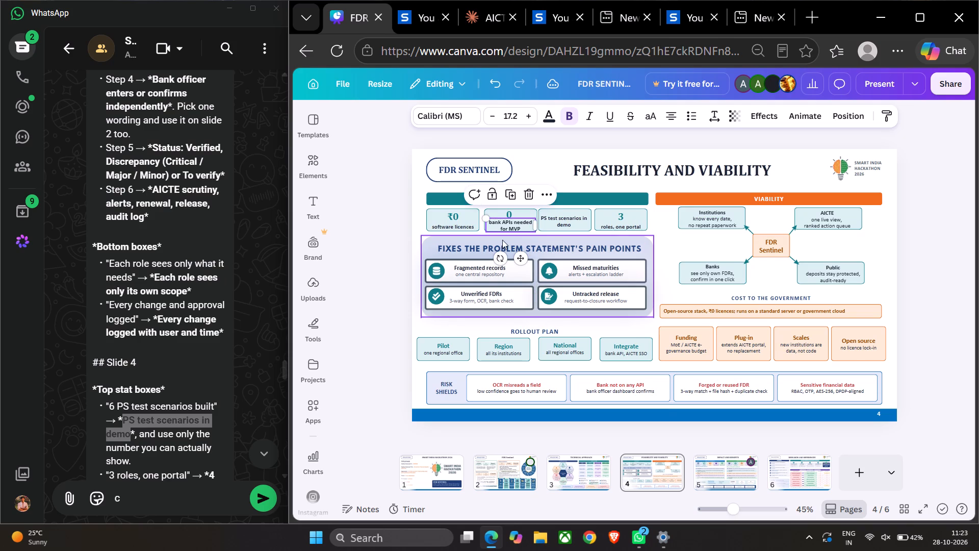
left_click(396, 235)
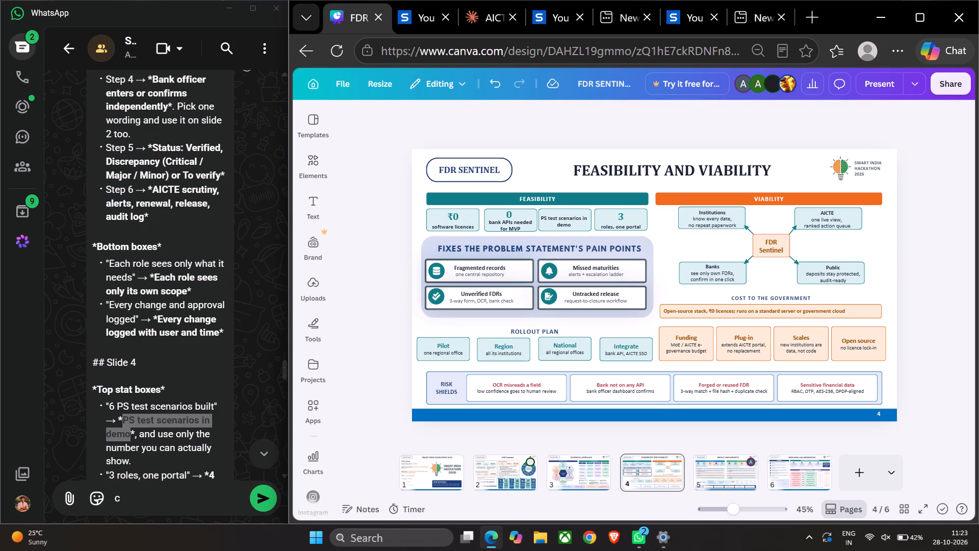
Check slide 4's "PS test scenarios in demo" box against the top stat box notes in the WhatsApp group message.
scroll(141, 284, "down", 2)
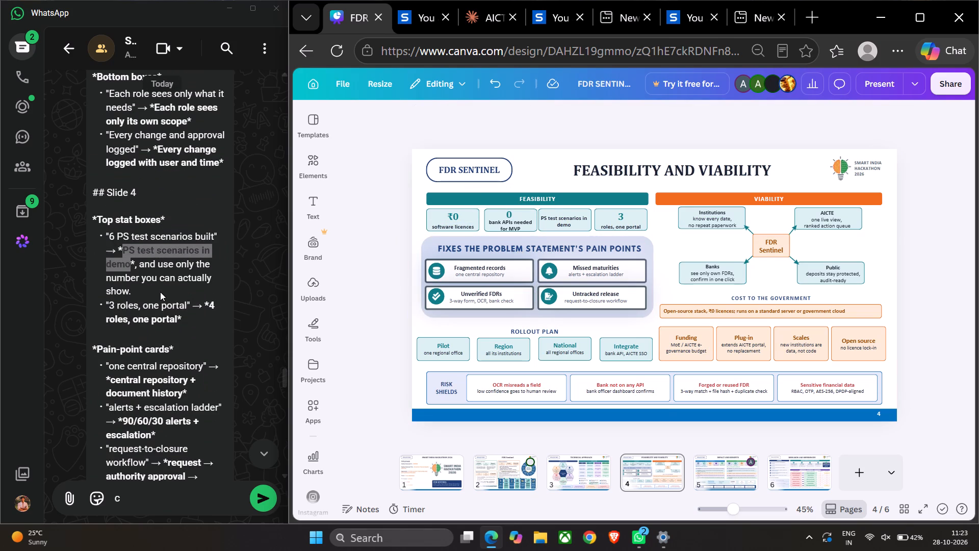
left_click(555, 217)
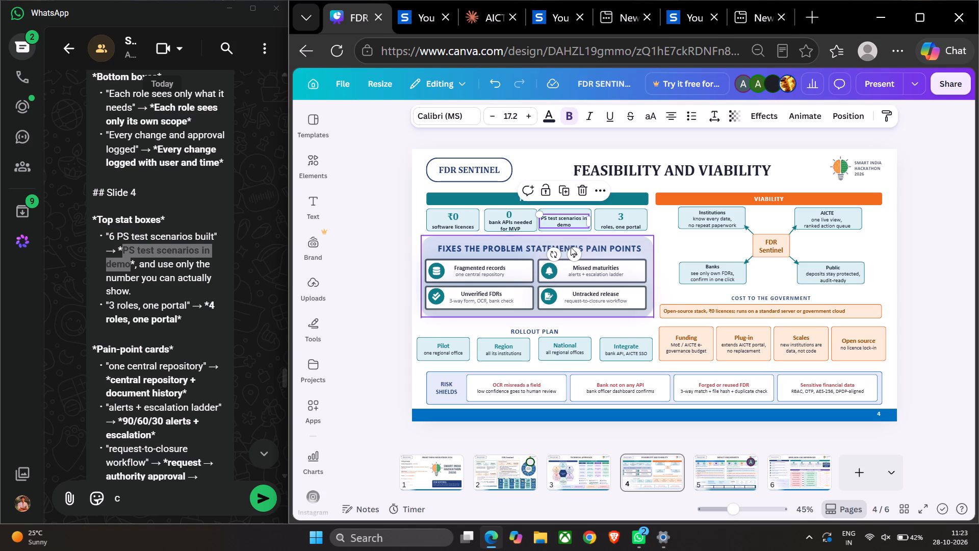
left_click(370, 252)
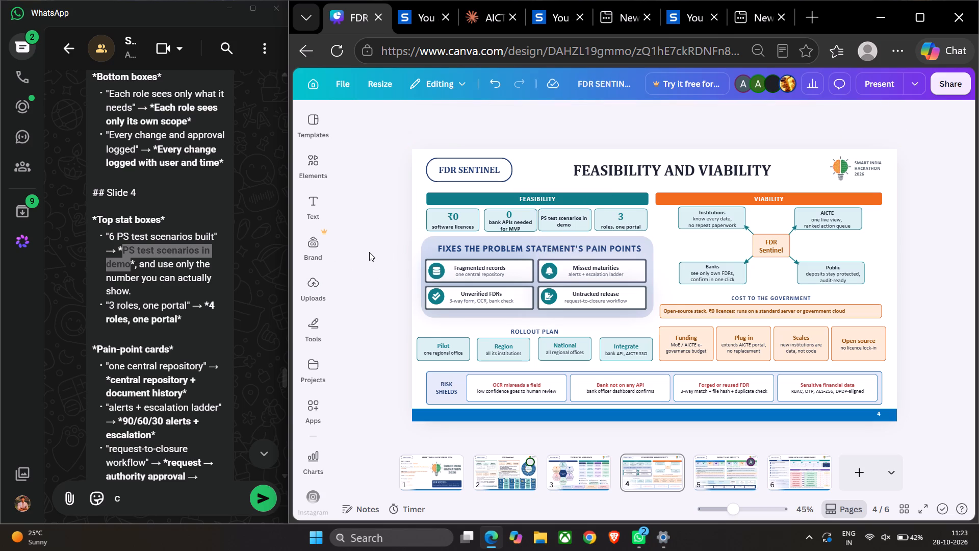
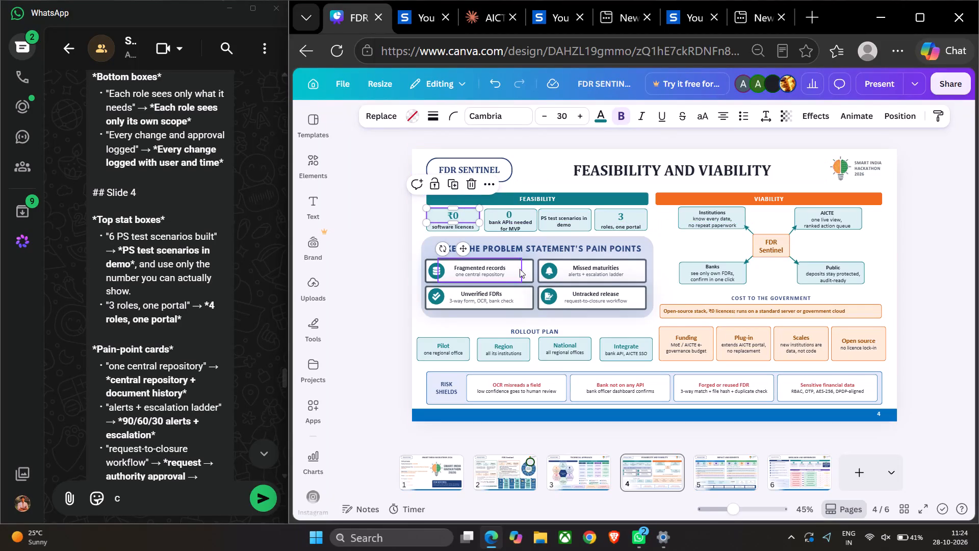
Nudge the "3" figure and the "software licences" and "roles, one portal" captions slightly upward within their Feasibility stat boxes, leaving nothing selected.
left_click(617, 217)
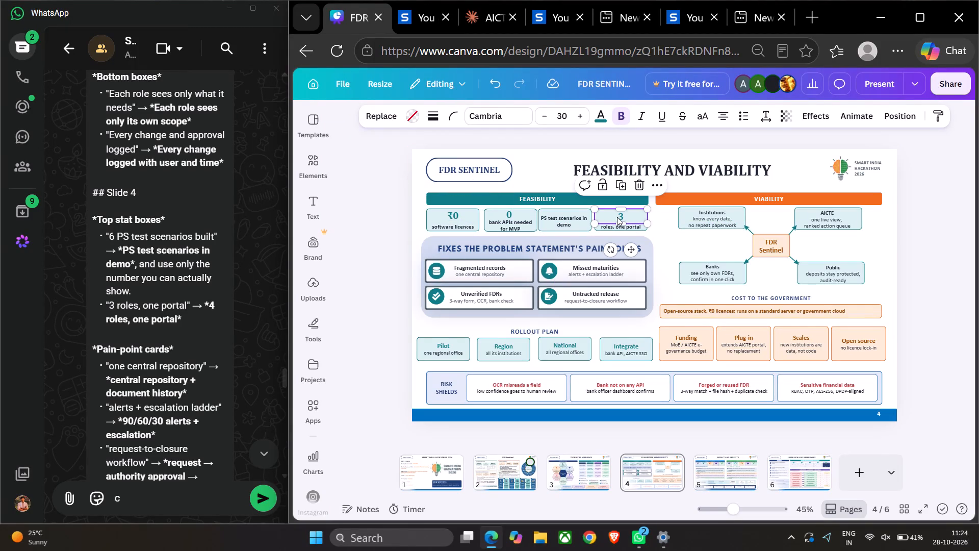
key("Up")
key("Up")
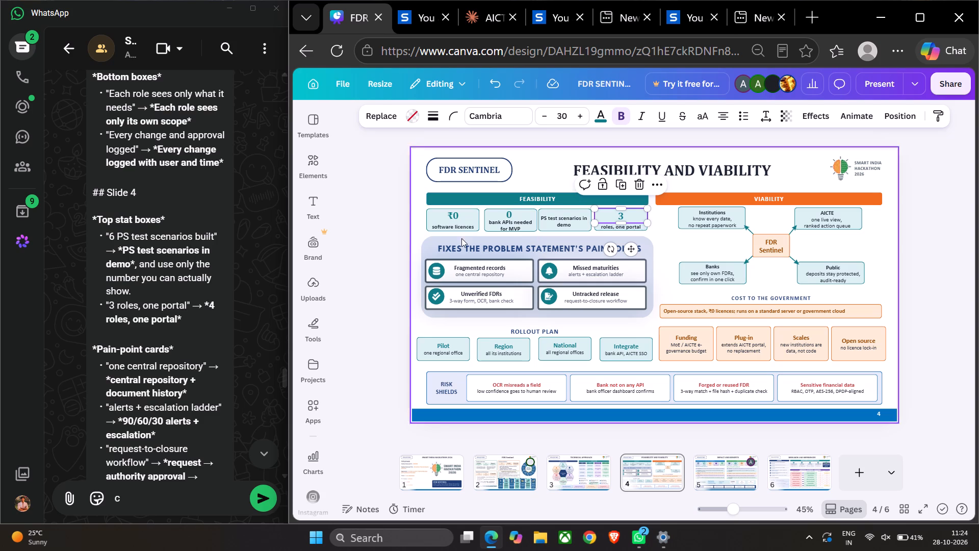
left_click(466, 226)
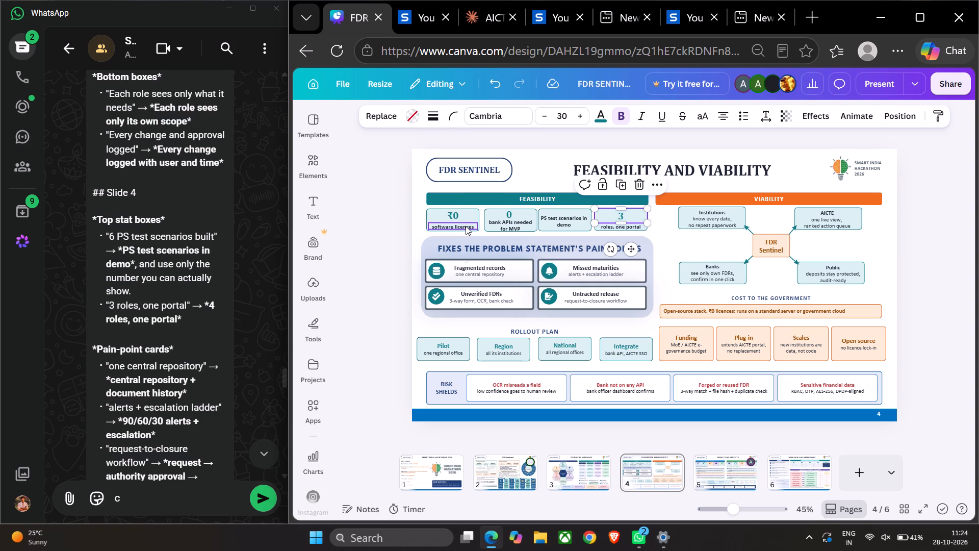
key("Up")
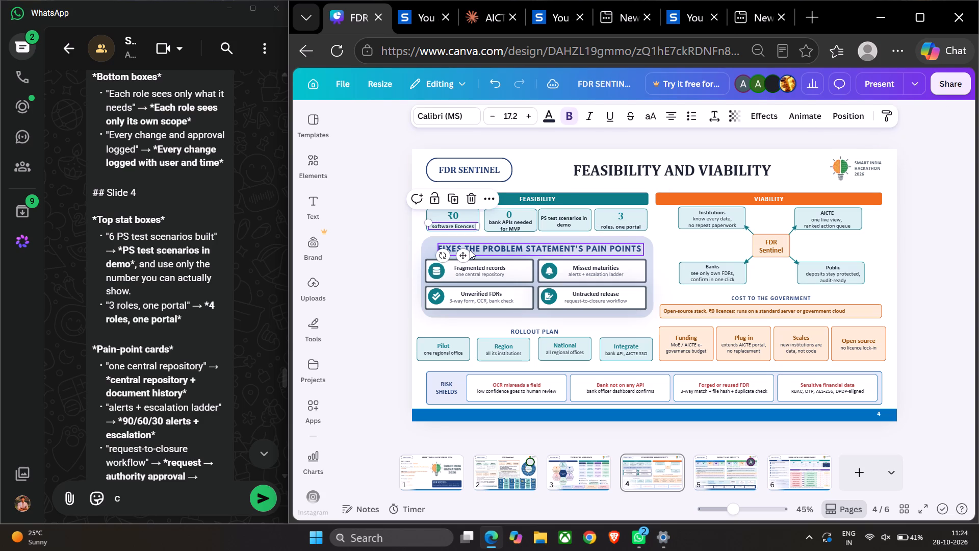
left_click(604, 224)
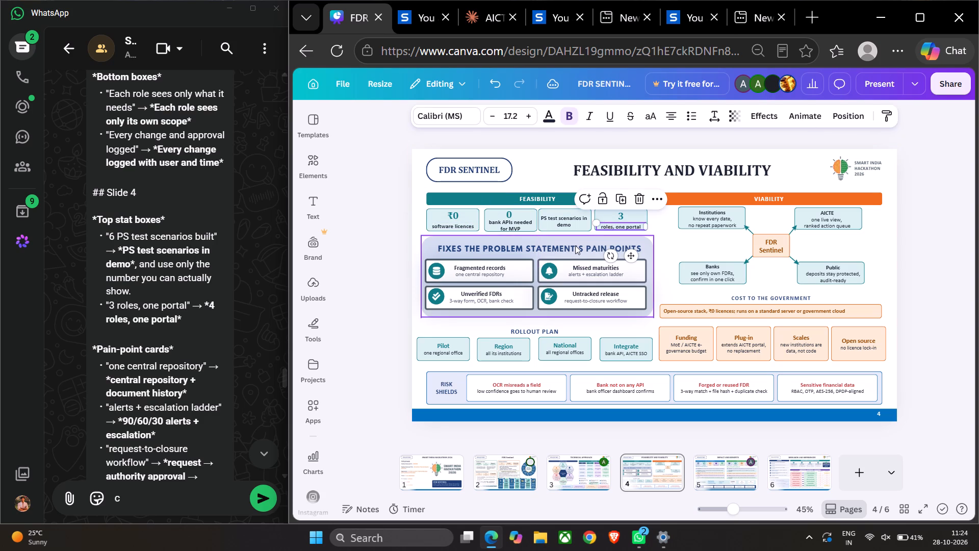
key("Up")
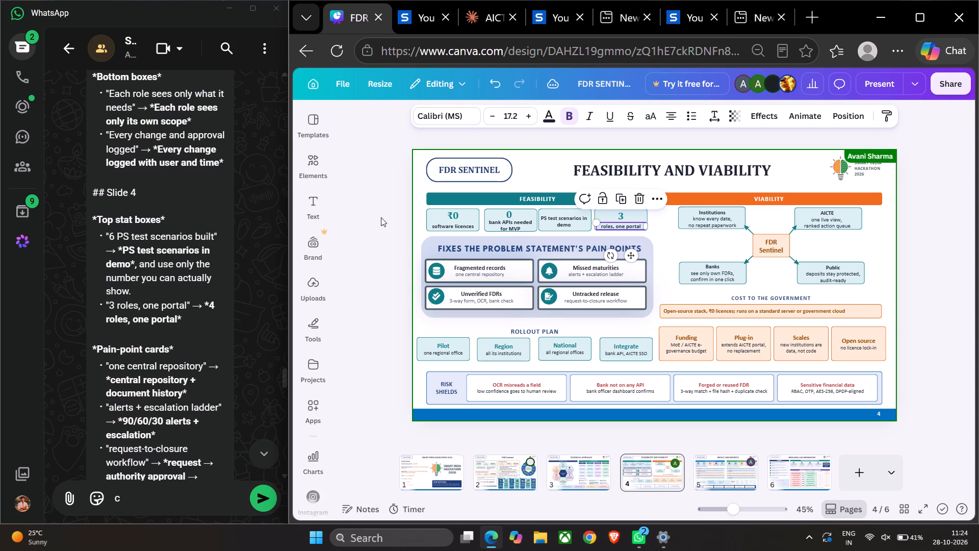
left_click(381, 217)
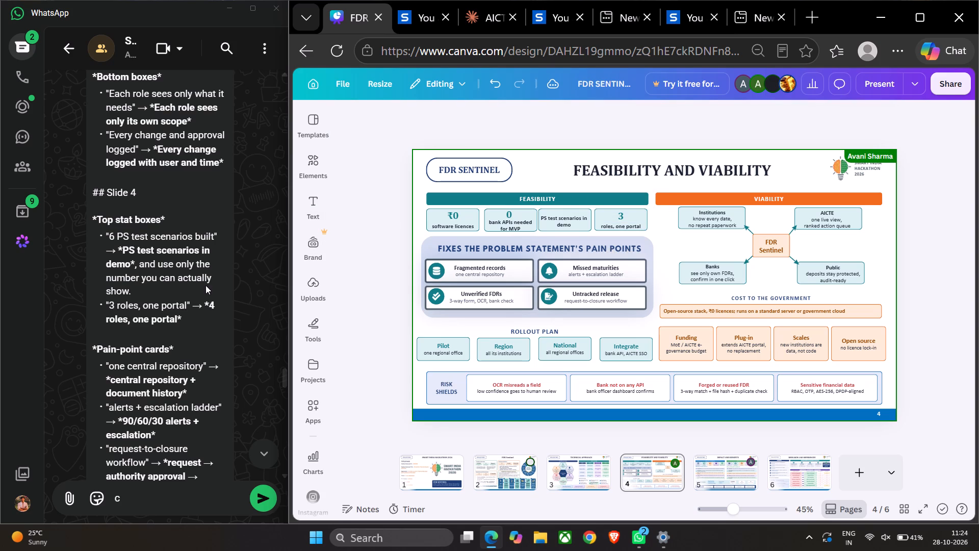
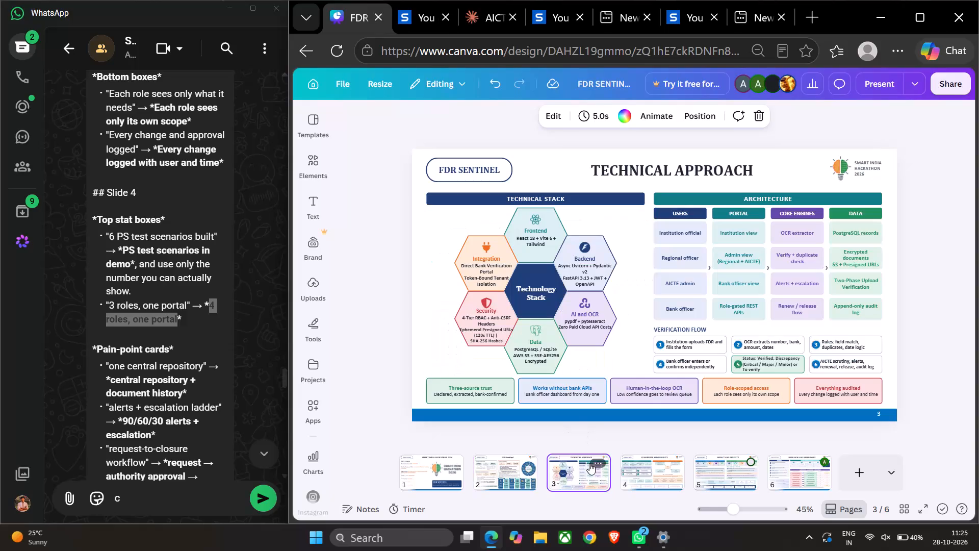
Check the FDR Sentinel overview on slide 2 and Technical Approach on slide 3, and return to Feasibility and Viability on slide 4.
left_click(517, 473)
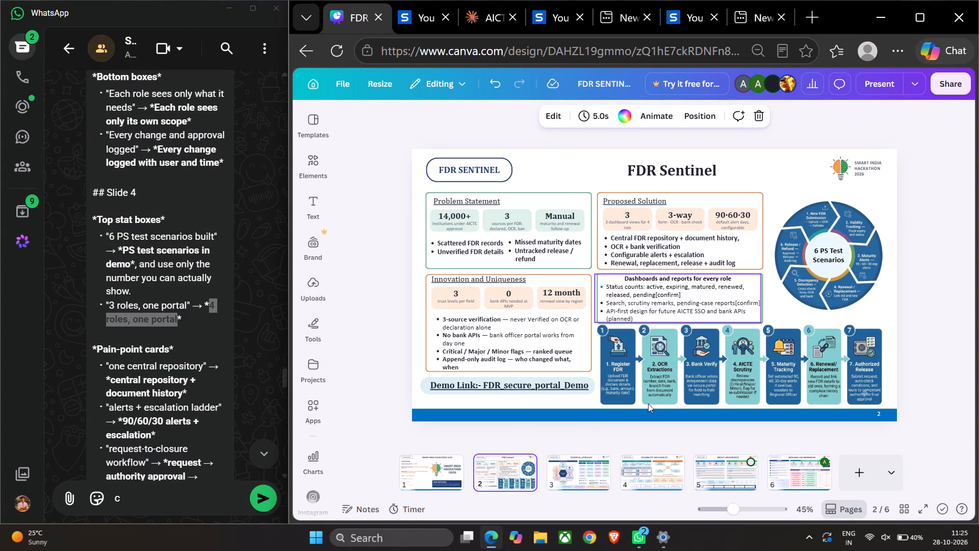
left_click(596, 469)
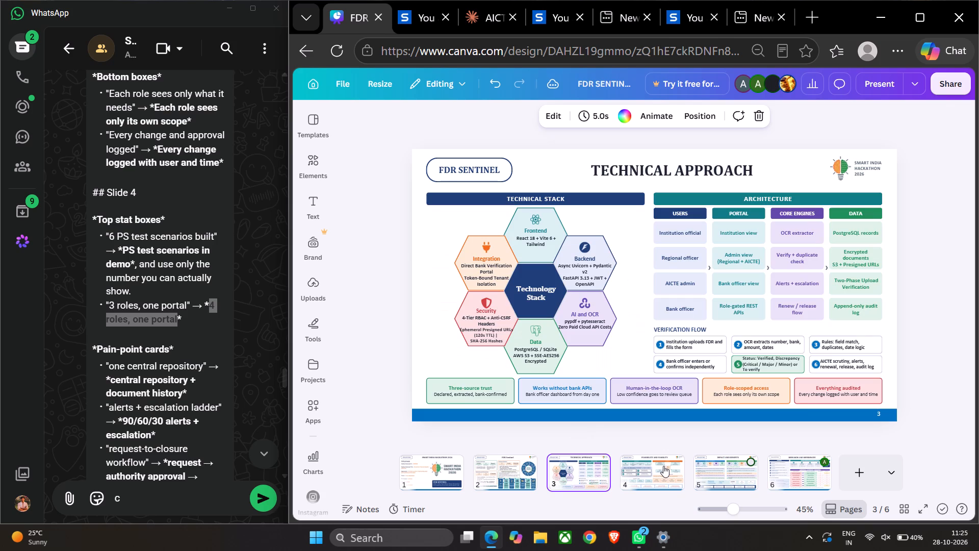
left_click(663, 466)
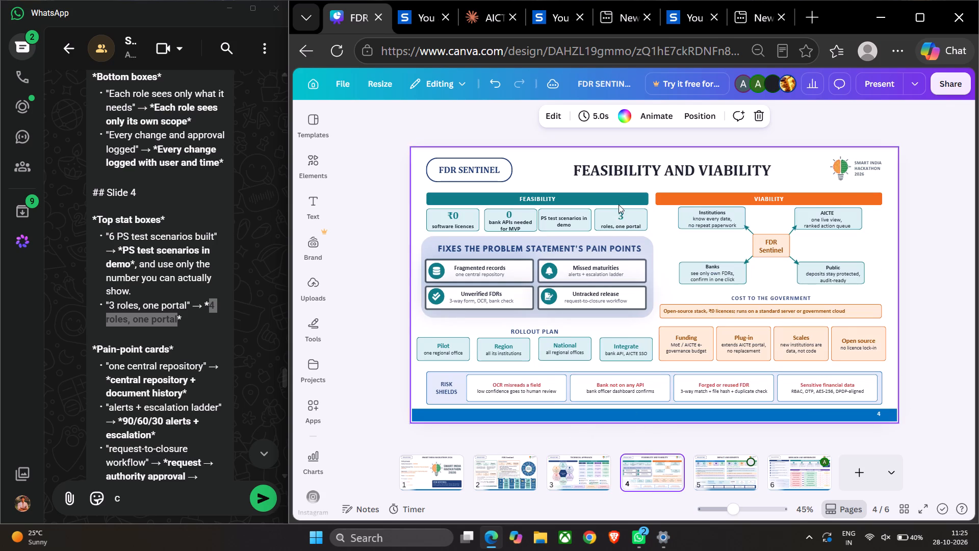
Change the number in the "roles, one portal" Feasibility stat box on slide 4 to 4.
left_click(625, 217)
left_click(625, 217)
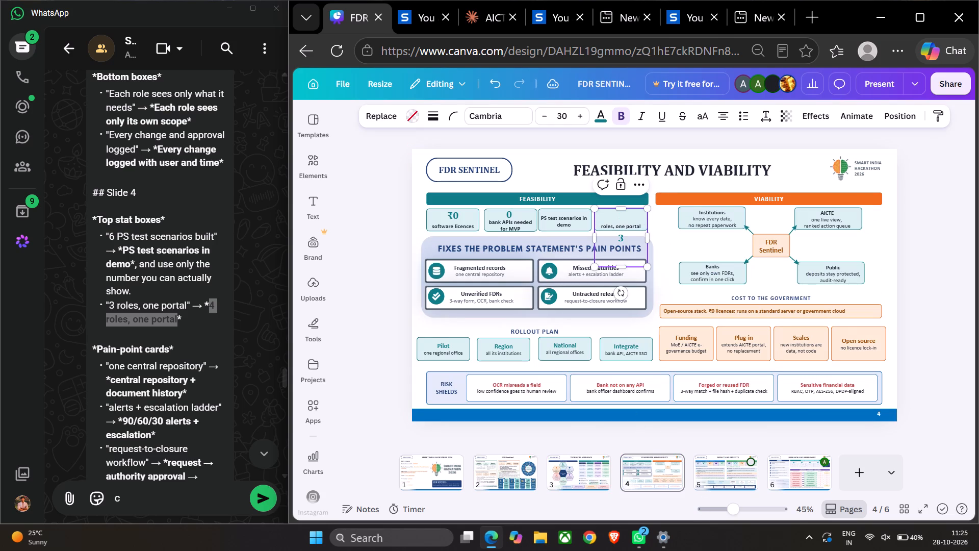
key("BackSpace")
key("4")
key("Return")
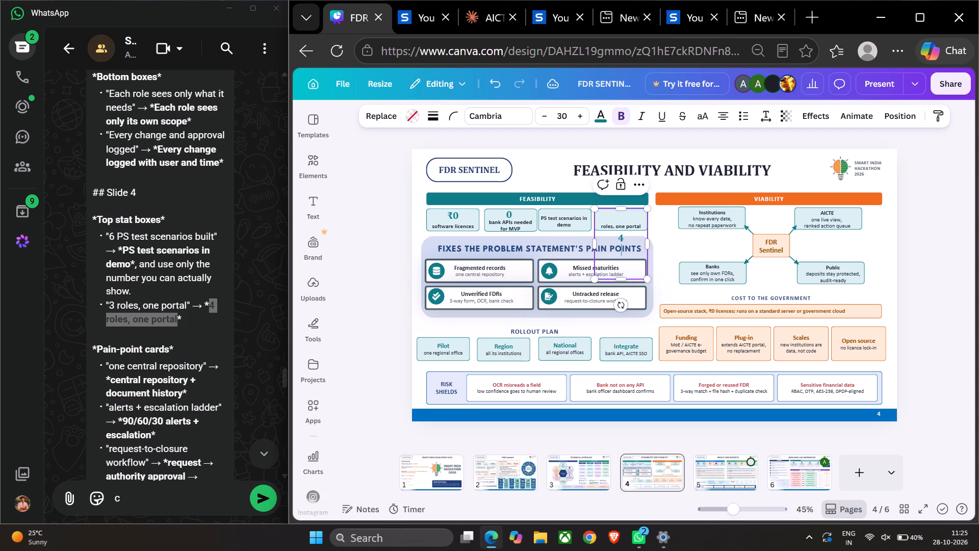
key("BackSpace")
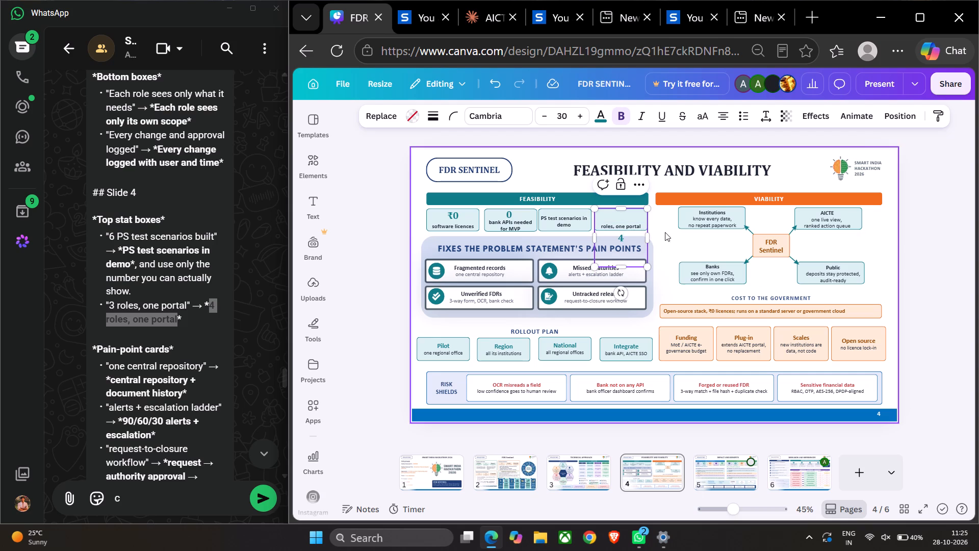
left_click(664, 232)
Move the number 4 up so it sits above the "roles, one portal" caption inside its Feasibility stat box, and deselect it.
left_click(626, 233)
left_click(628, 227)
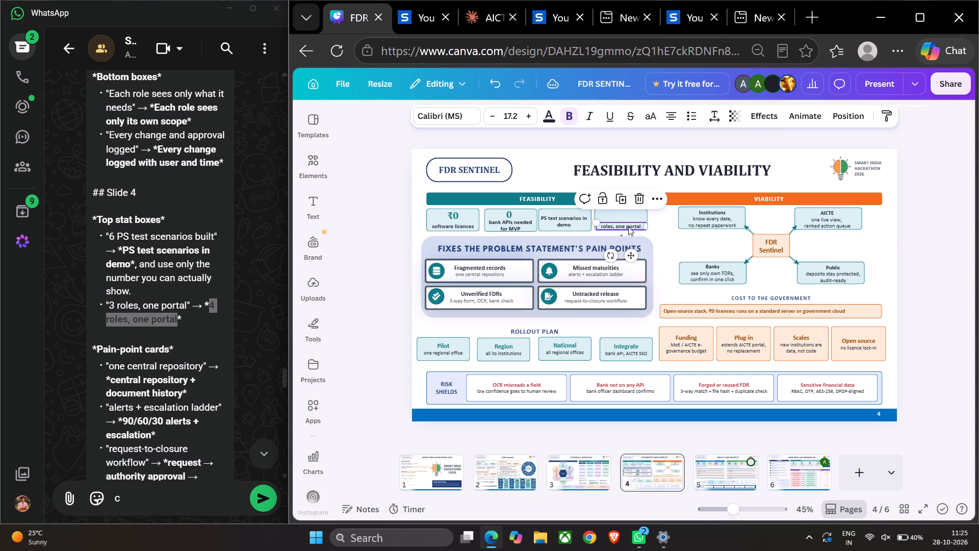
left_click(630, 231)
left_click(630, 235)
left_click_drag(630, 235, 632, 223)
left_click(655, 234)
left_click(635, 231)
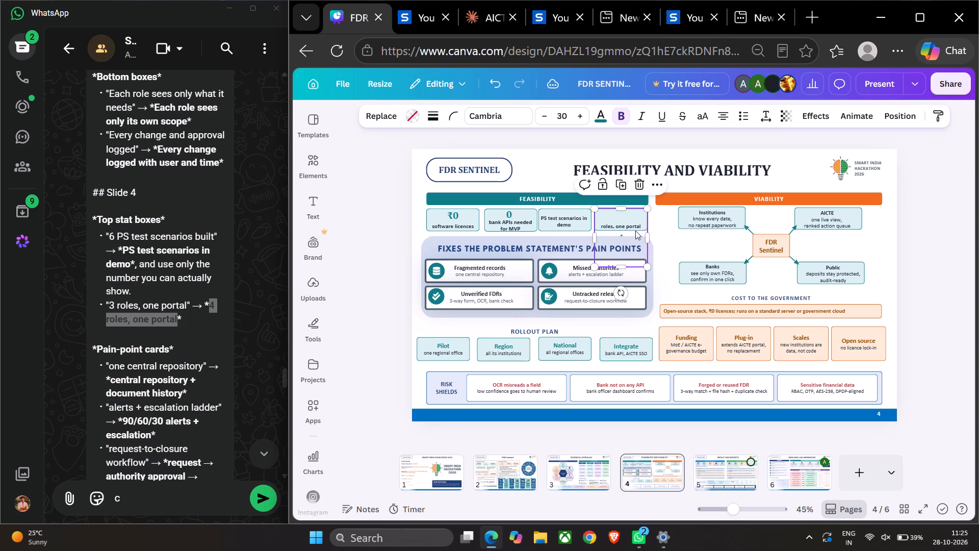
left_click_drag(635, 231, 635, 208)
left_click(661, 238)
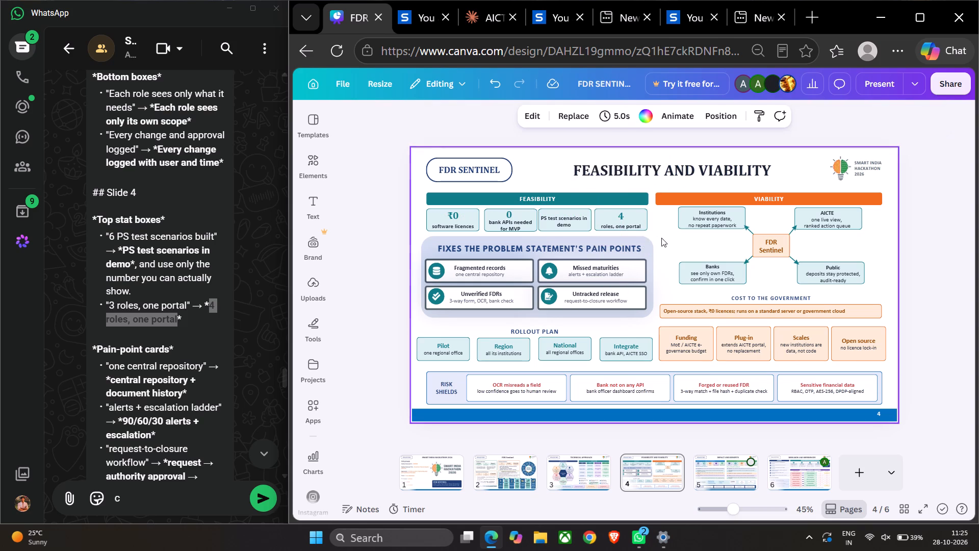
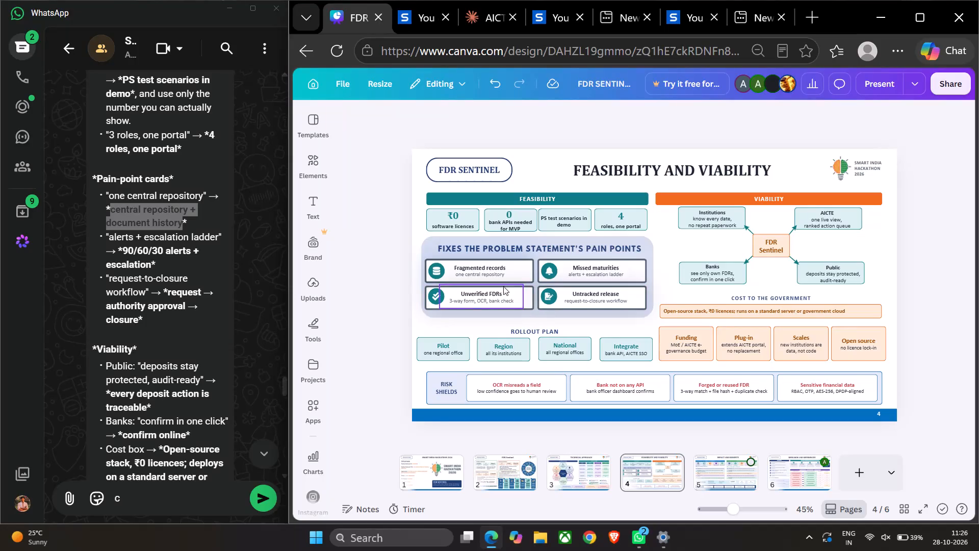
Replace the "one central repository" caption in the Fragmented records card with "central repository + document history".
left_click(490, 272)
double_click(490, 272)
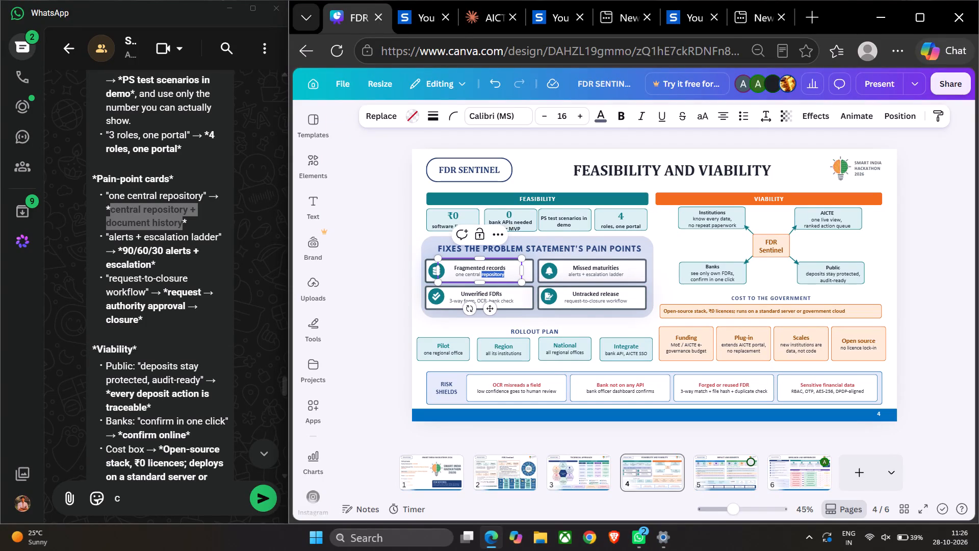
double_click(490, 272)
key("ctrl+v")
left_click(384, 295)
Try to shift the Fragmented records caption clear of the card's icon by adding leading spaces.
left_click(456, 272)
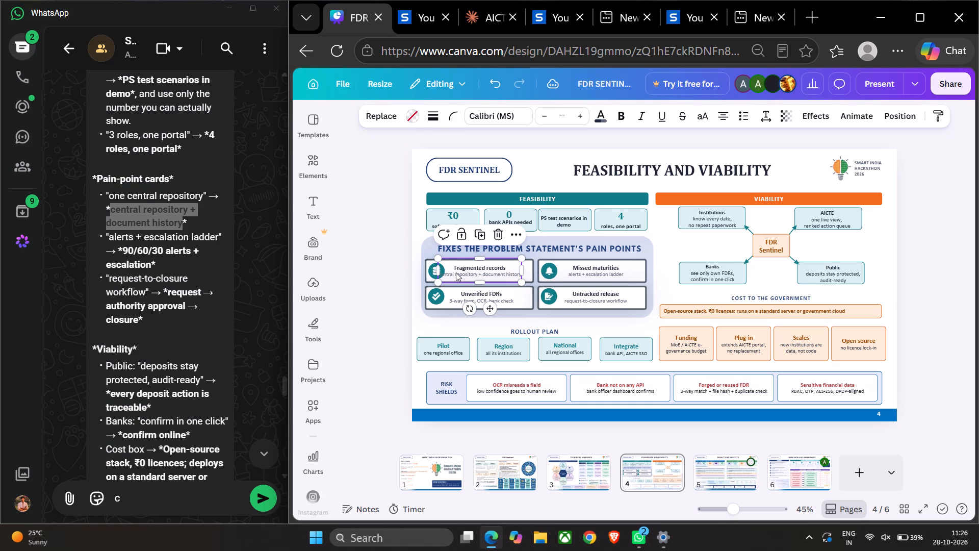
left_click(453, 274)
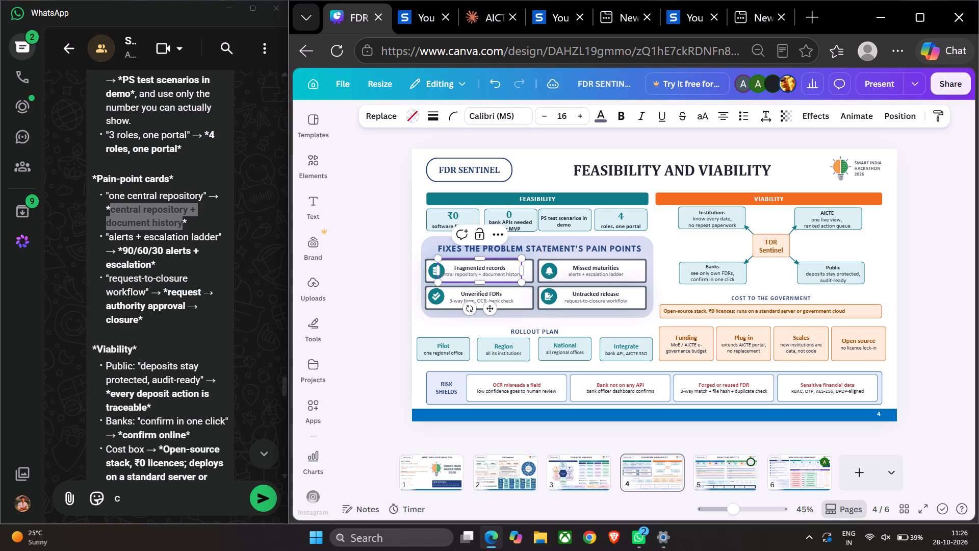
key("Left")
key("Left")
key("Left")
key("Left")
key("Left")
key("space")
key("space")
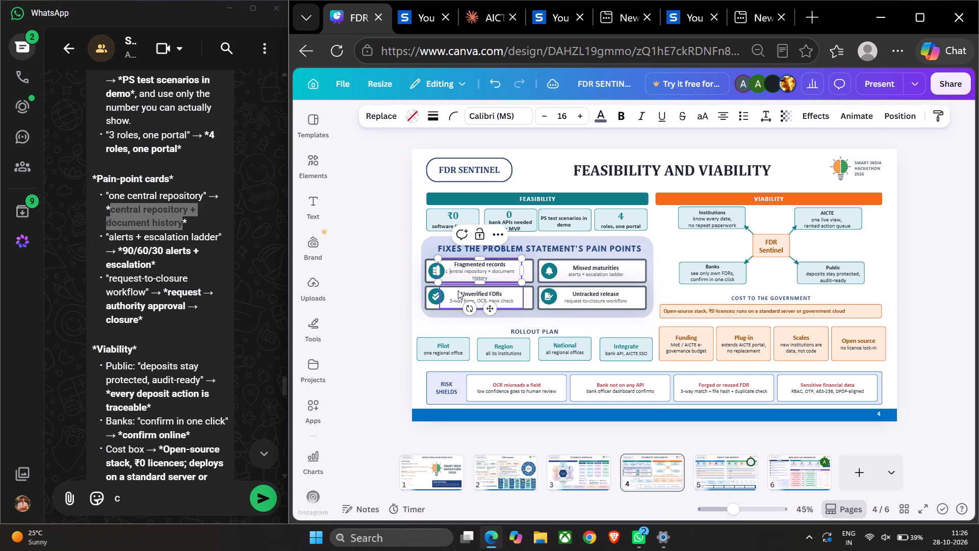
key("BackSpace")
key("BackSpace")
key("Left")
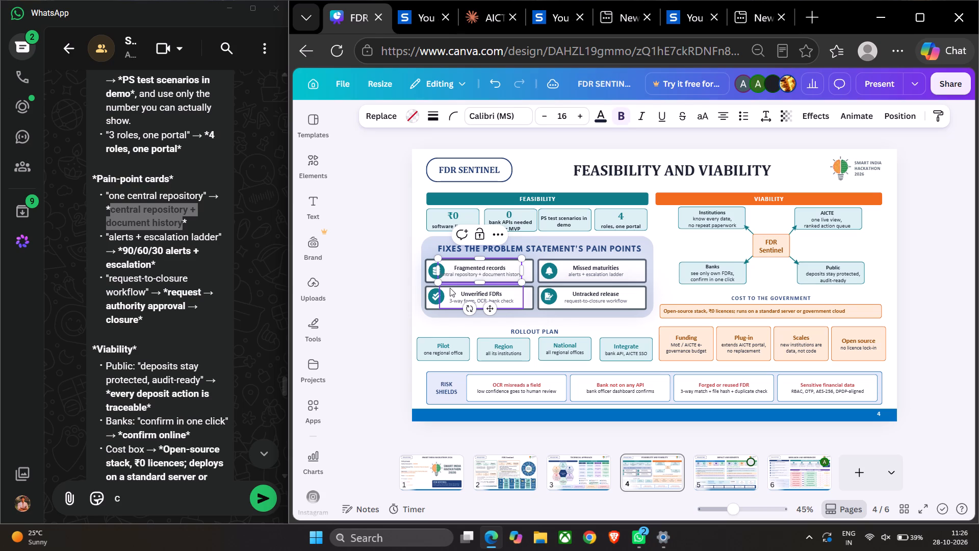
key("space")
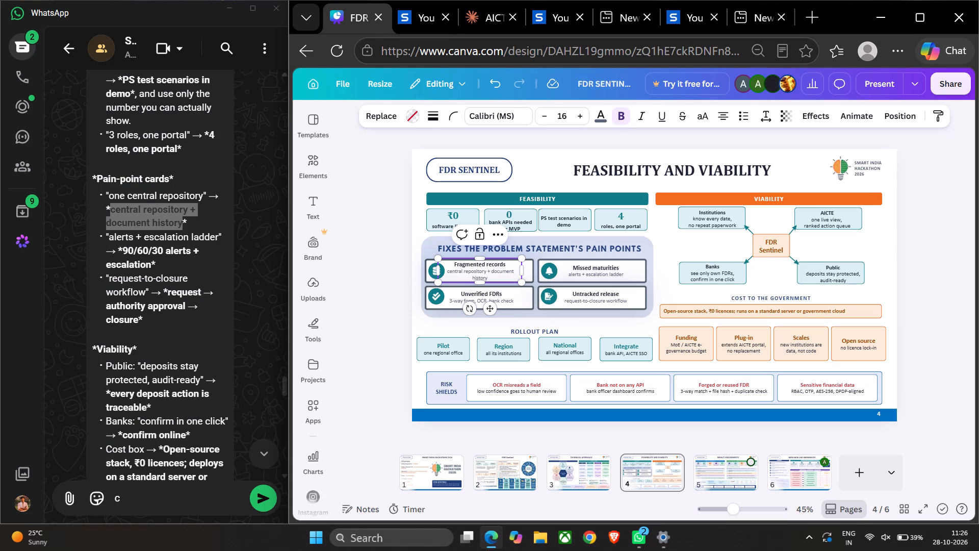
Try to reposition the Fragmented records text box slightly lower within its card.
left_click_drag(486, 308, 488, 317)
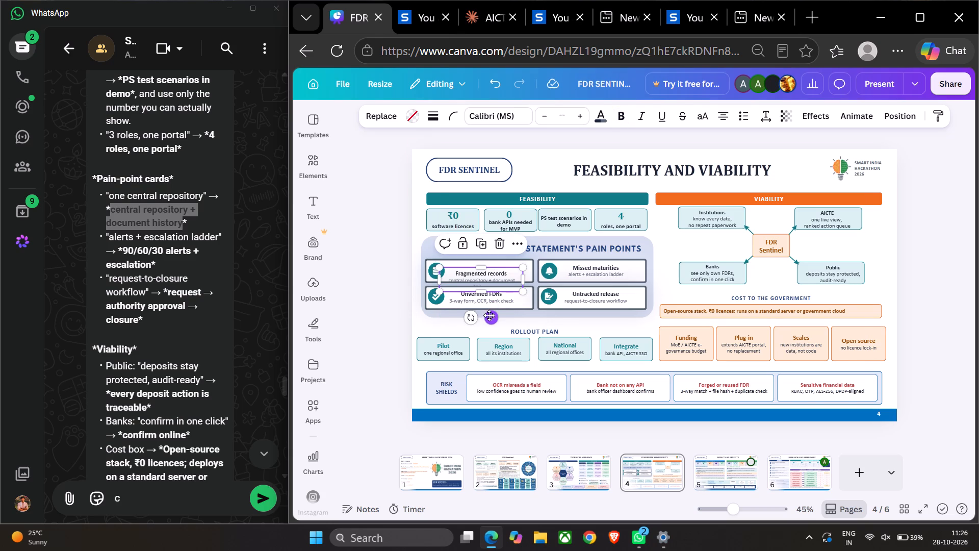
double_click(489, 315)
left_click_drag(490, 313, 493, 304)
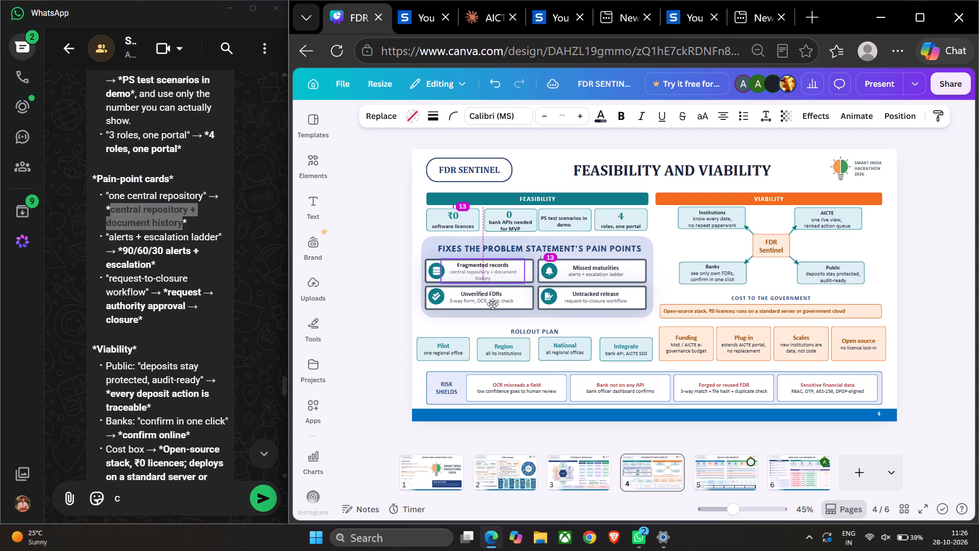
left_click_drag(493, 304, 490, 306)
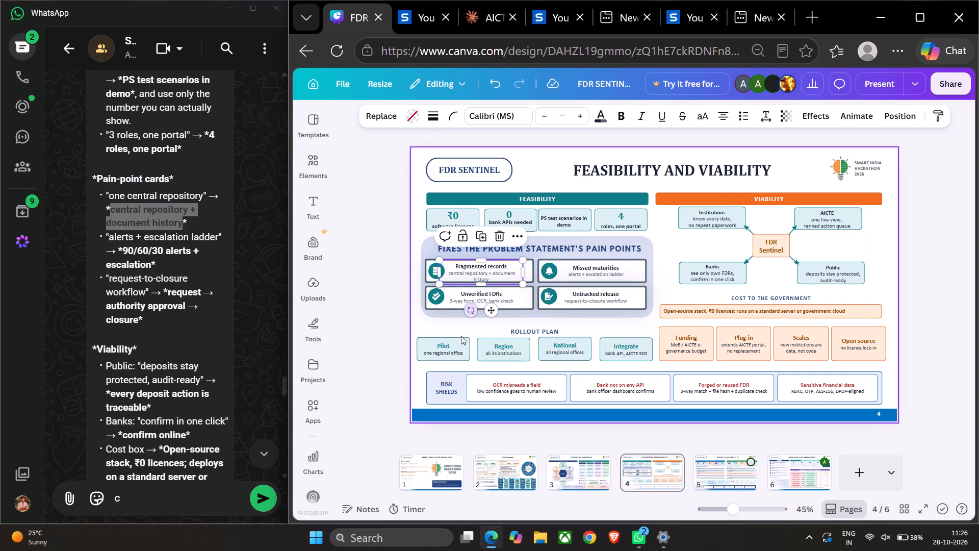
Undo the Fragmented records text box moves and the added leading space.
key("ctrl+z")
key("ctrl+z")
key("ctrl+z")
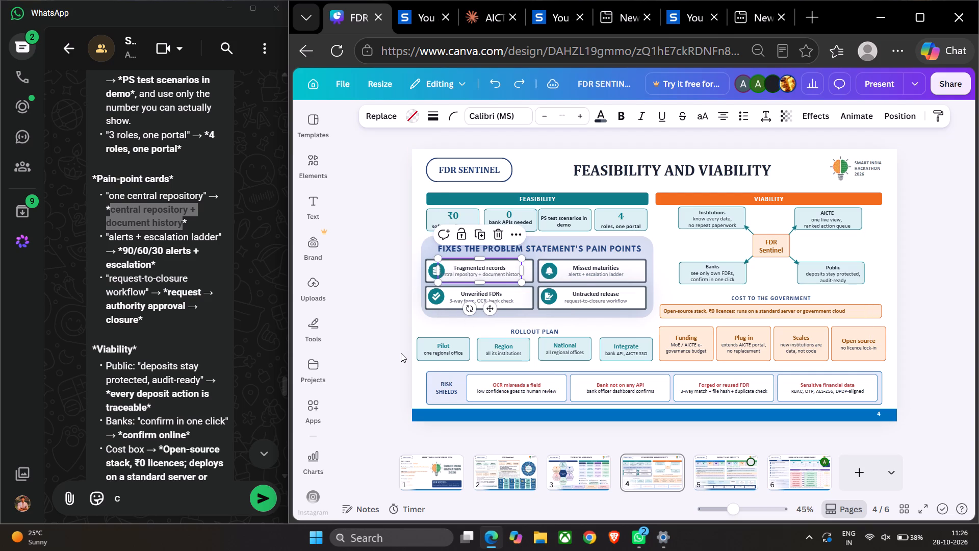
Duplicate the Fragmented records text box and place the copy below the pain-point cards, near the Rollout Plan heading.
left_click(383, 318)
left_click(477, 269)
left_click(476, 235)
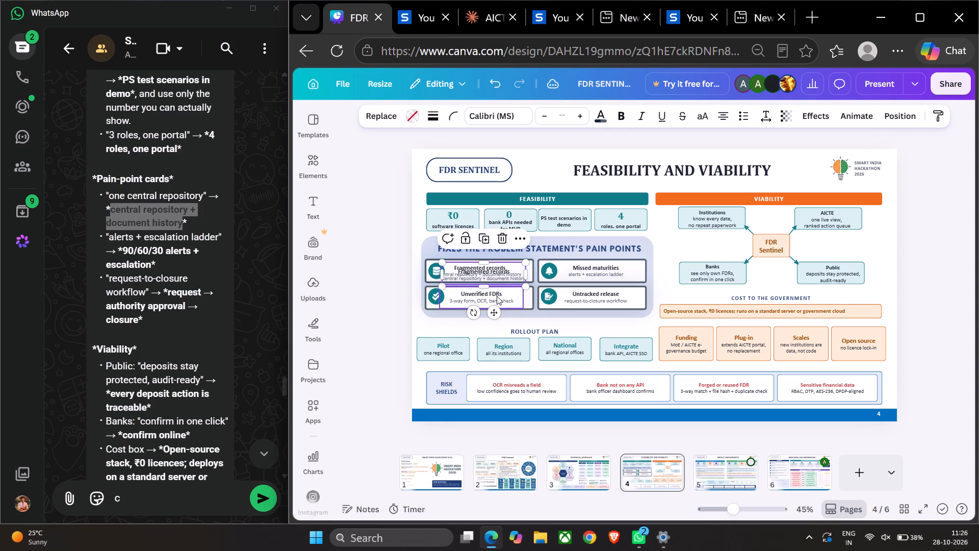
left_click_drag(493, 312, 501, 365)
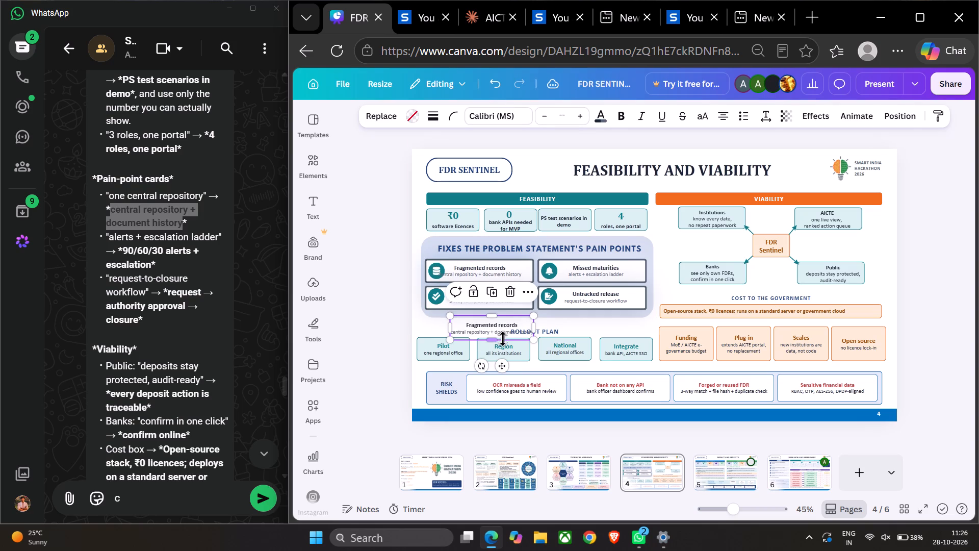
Delete the "Fragmented records" heading from the duplicated text box, leaving only the caption line.
left_click(500, 325)
triple_click(500, 325)
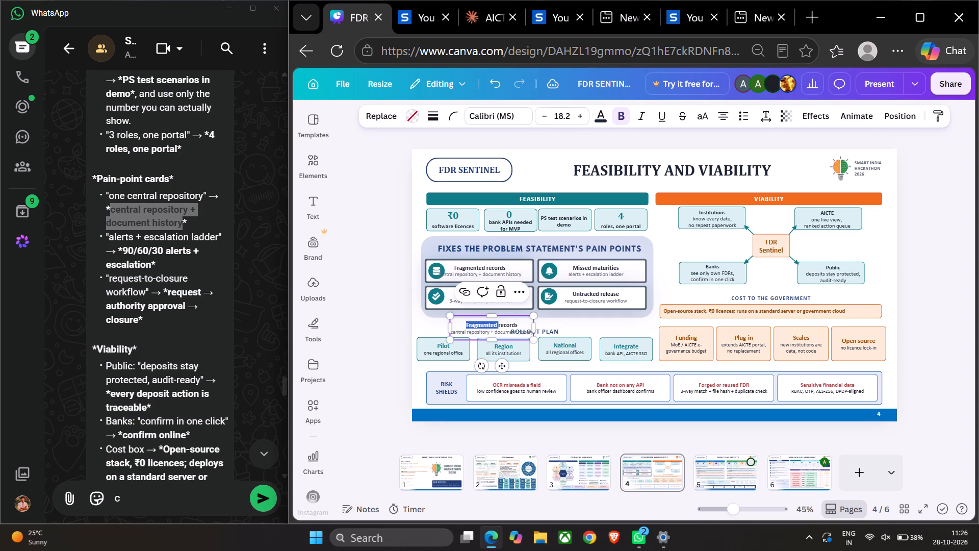
double_click(497, 331)
triple_click(498, 325)
key("BackSpace")
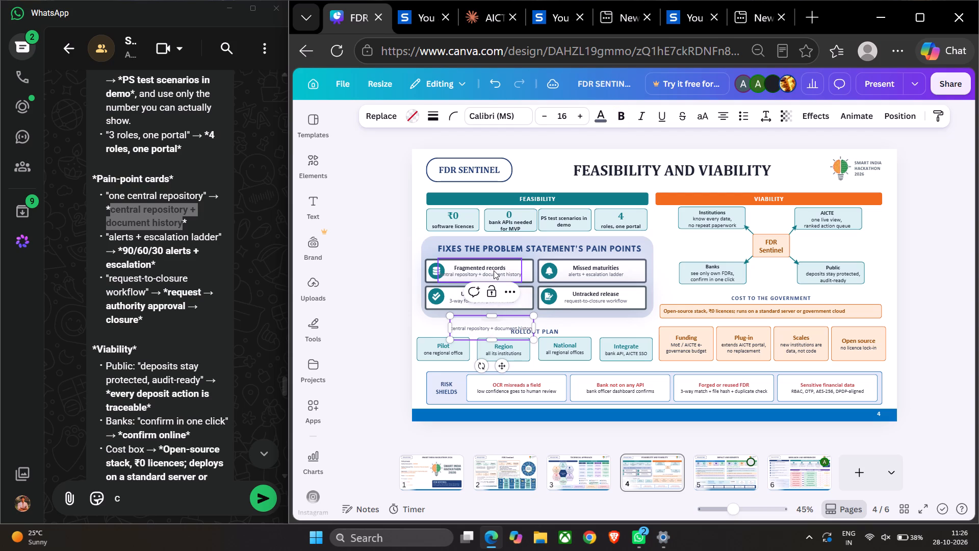
Delete the caption line from the original Fragmented records text box, leaving only its heading.
left_click(494, 273)
triple_click(494, 275)
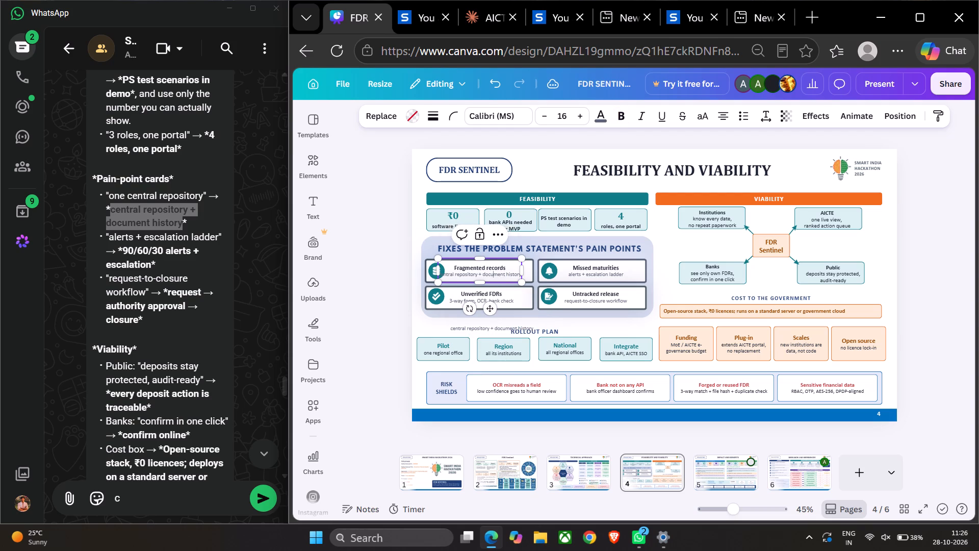
triple_click(494, 277)
key("BackSpace")
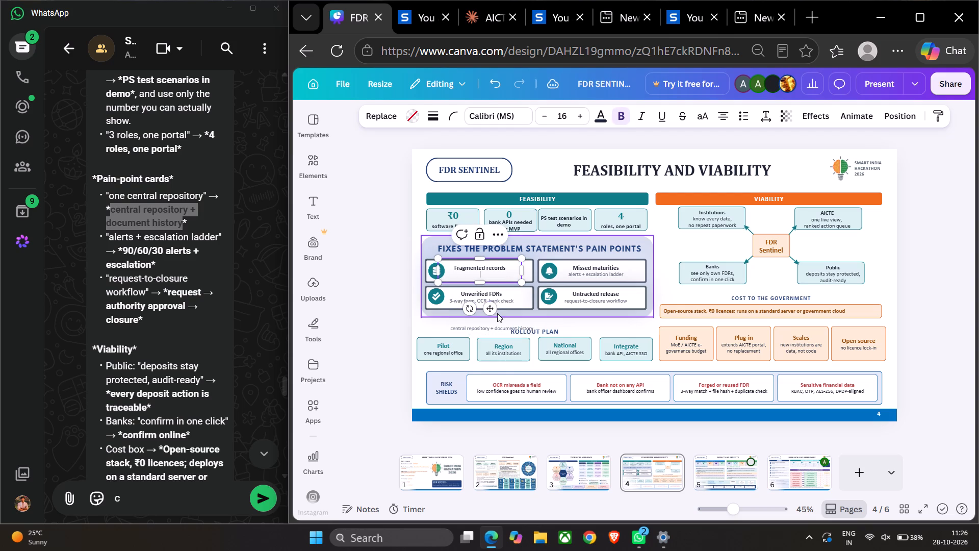
Move the separate "central repository + document history" caption under the Fragmented records heading, clear of the icon, and deselect it.
left_click(499, 327)
left_click_drag(504, 364, 507, 339)
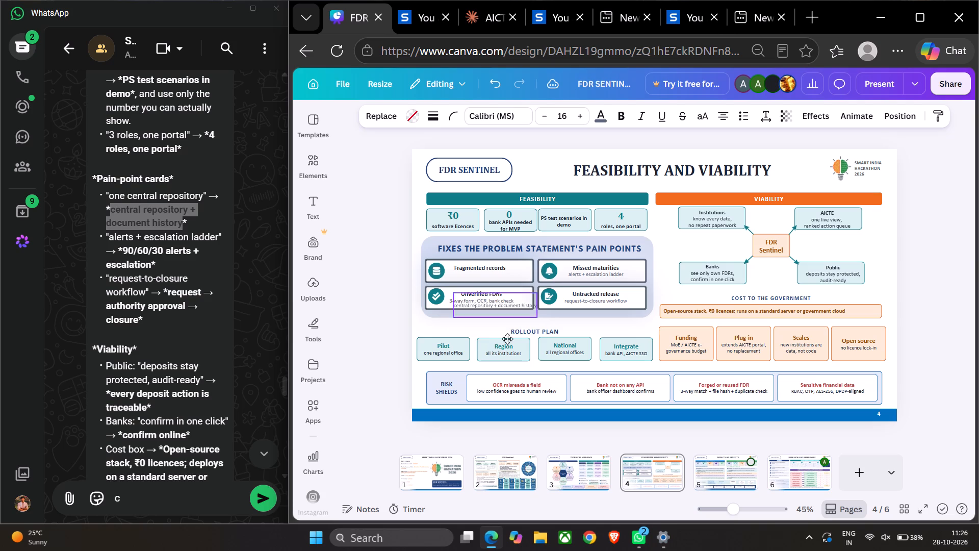
left_click_drag(507, 339, 500, 310)
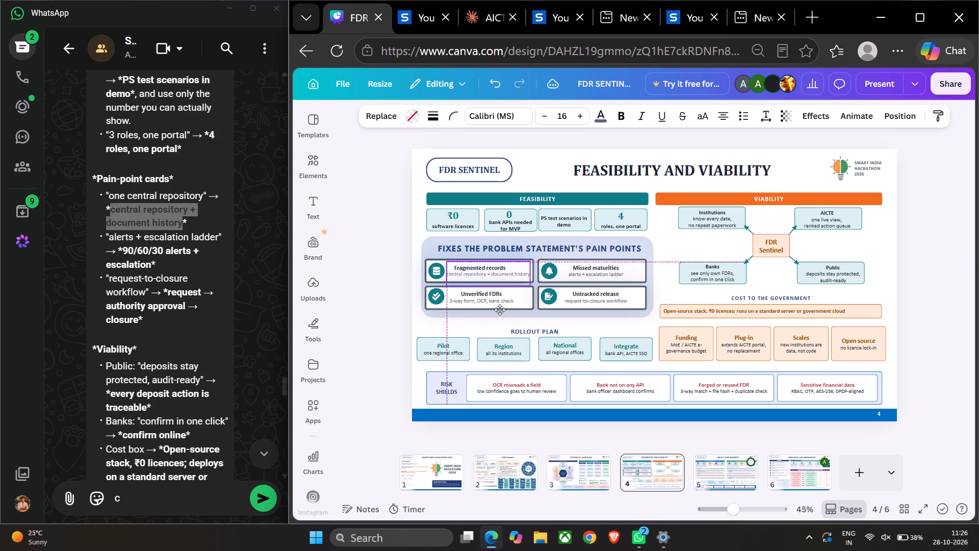
left_click_drag(500, 310, 499, 311)
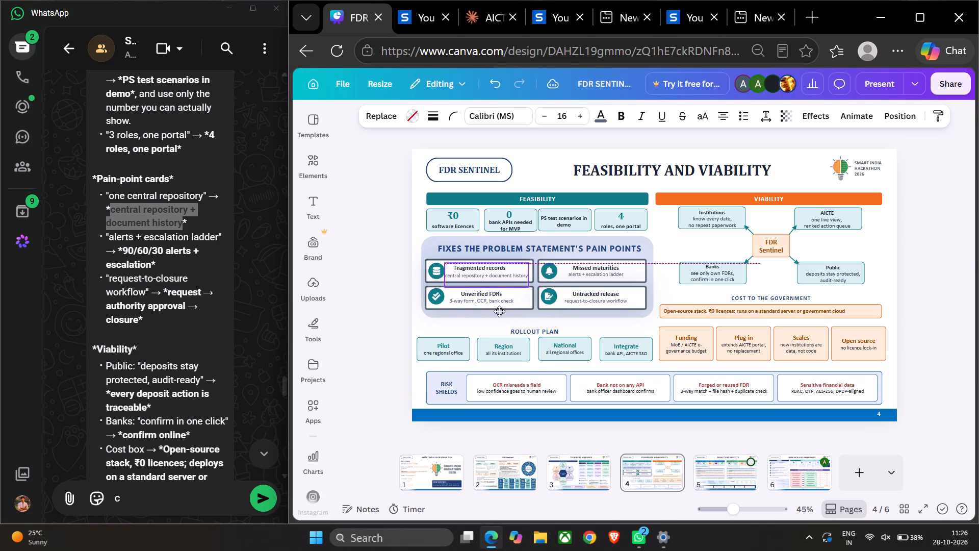
left_click_drag(499, 311, 500, 310)
left_click(380, 331)
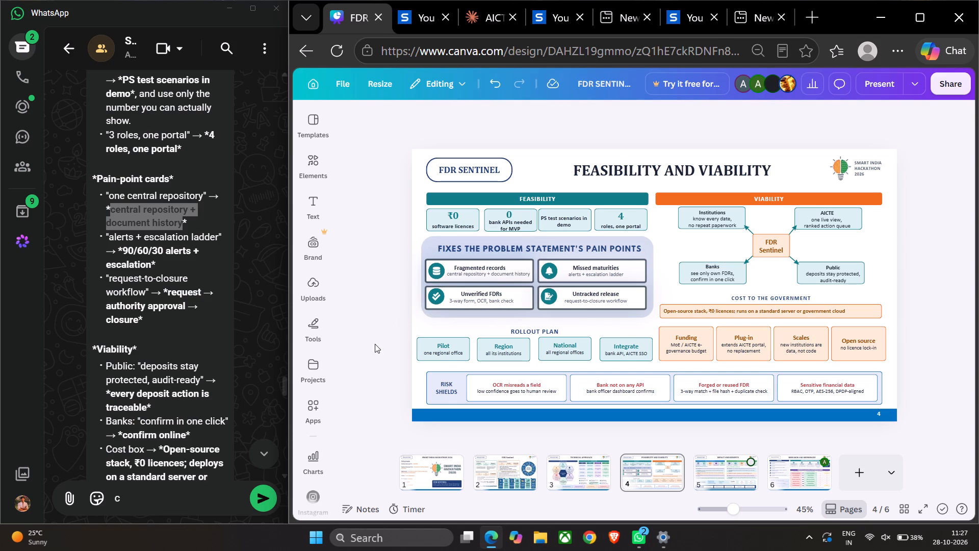
Make the "central repository + document history" caption in the Fragmented records card bold.
left_click(487, 273)
triple_click(486, 272)
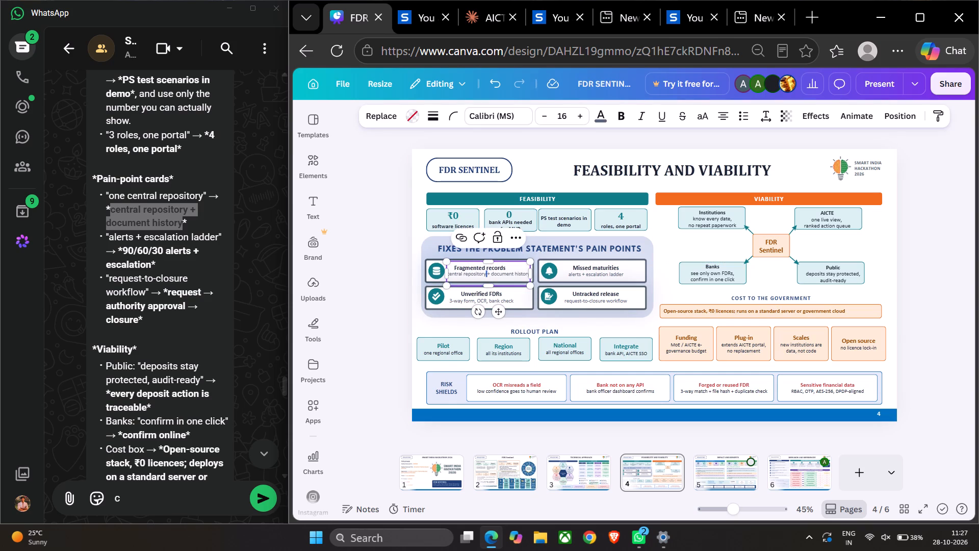
double_click(484, 272)
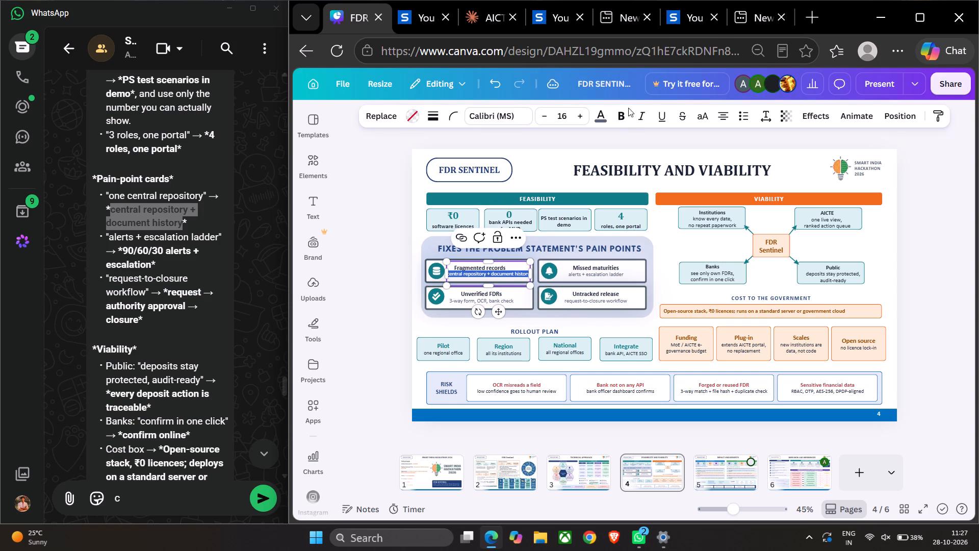
left_click(623, 110)
left_click(371, 219)
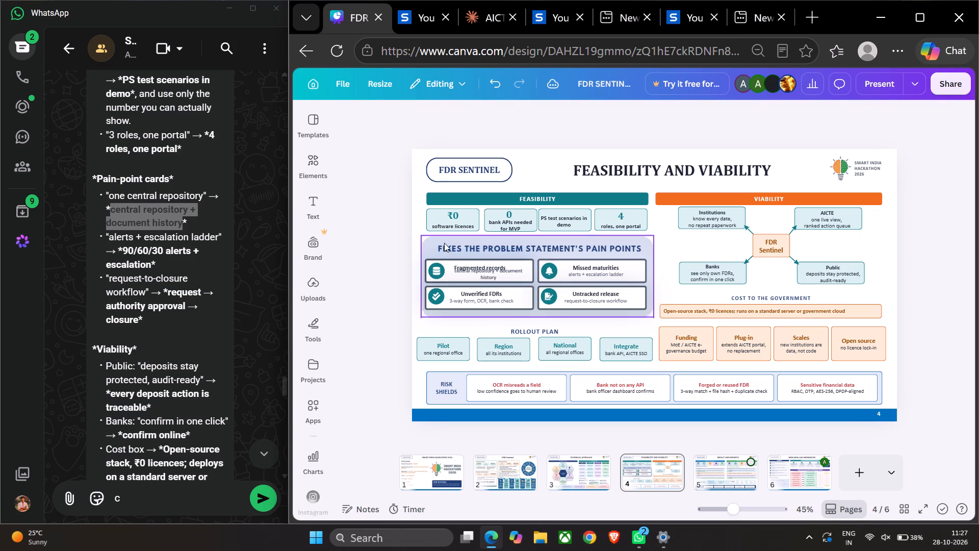
Widen the bold caption's text box until the caption fits on one line, and realign it inside the Fragmented records card.
left_click(484, 275)
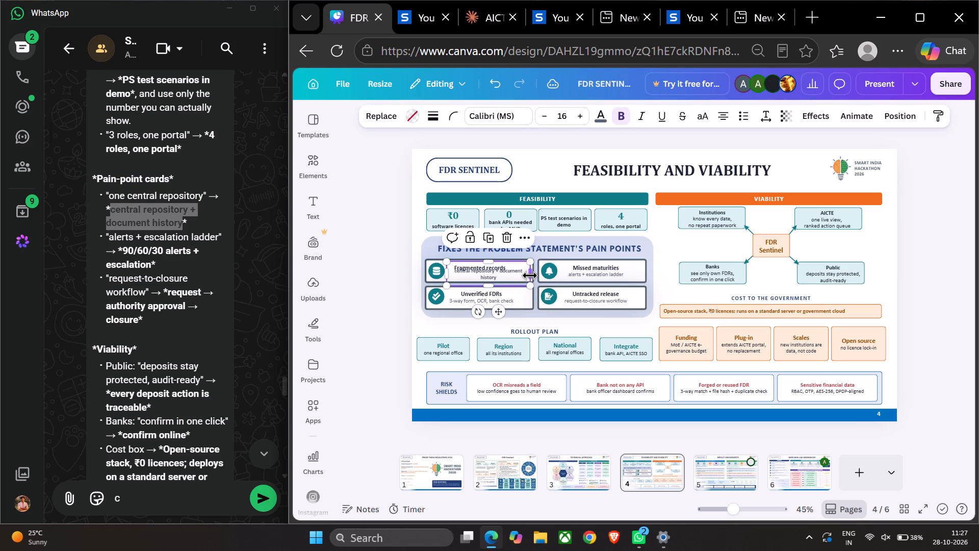
left_click_drag(530, 275, 541, 275)
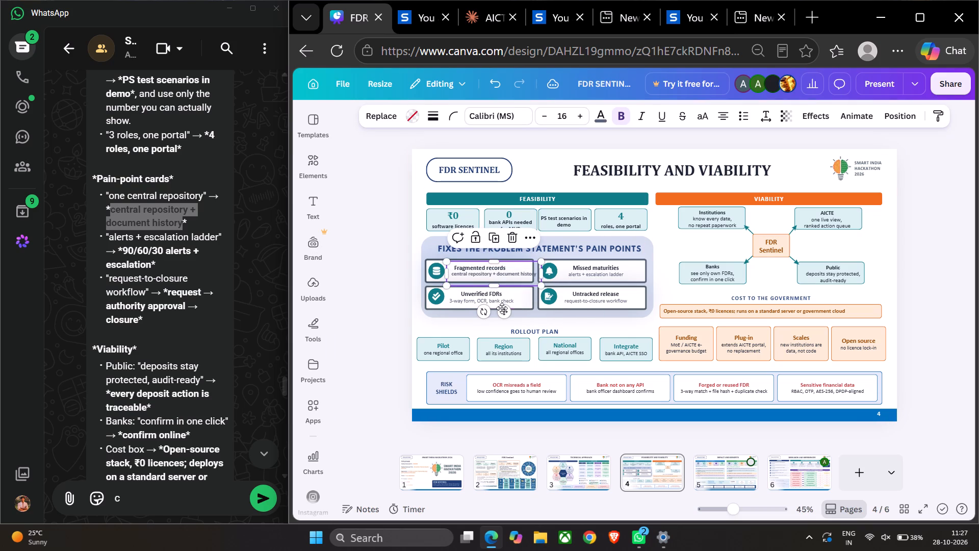
left_click_drag(502, 311, 499, 311)
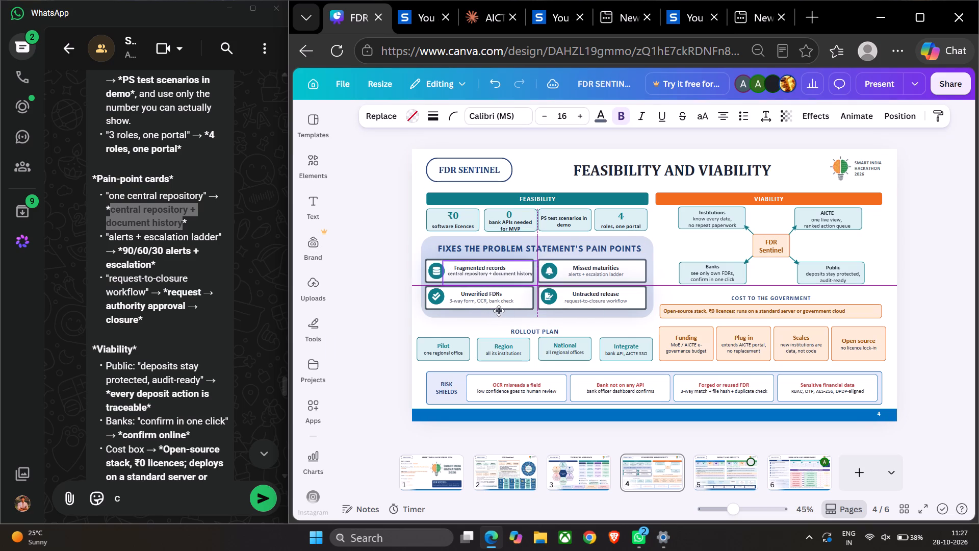
left_click_drag(499, 311, 497, 310)
Select the "alerts + escalation ladder" caption in the Missed maturities card for bold formatting.
left_click(586, 275)
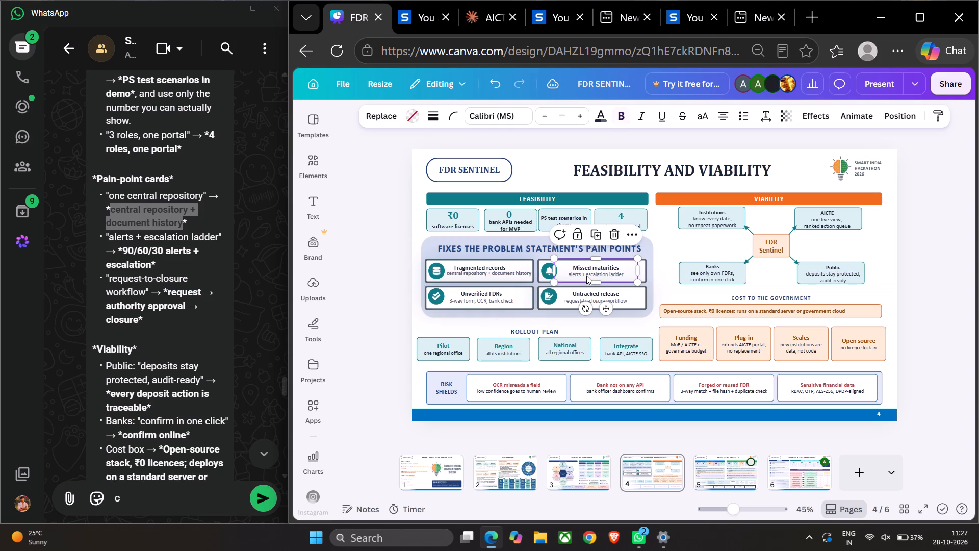
double_click(586, 275)
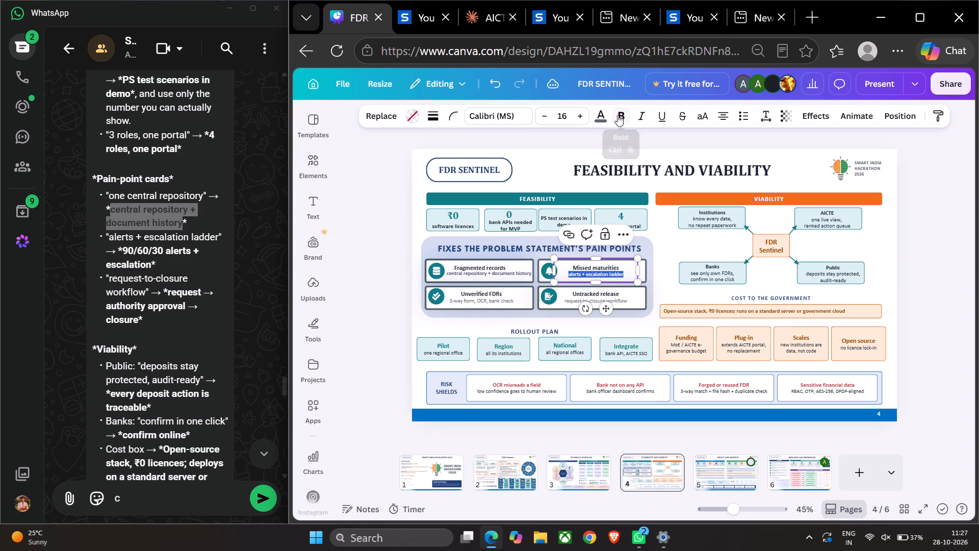
Make the captions under the Missed maturities, Untracked release and Unverified FDRs headings bold, and clear the text selection.
left_click(619, 114)
triple_click(568, 300)
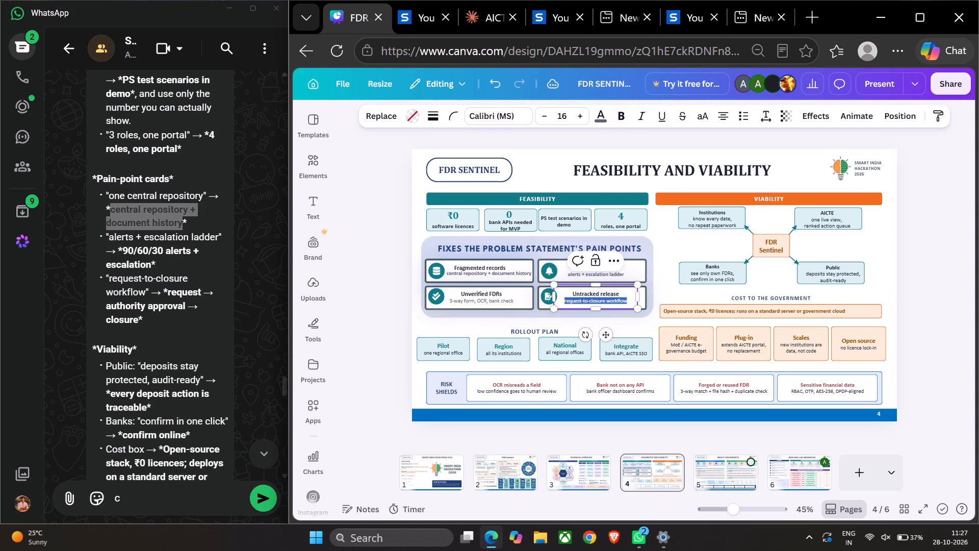
left_click(567, 300)
left_click(614, 119)
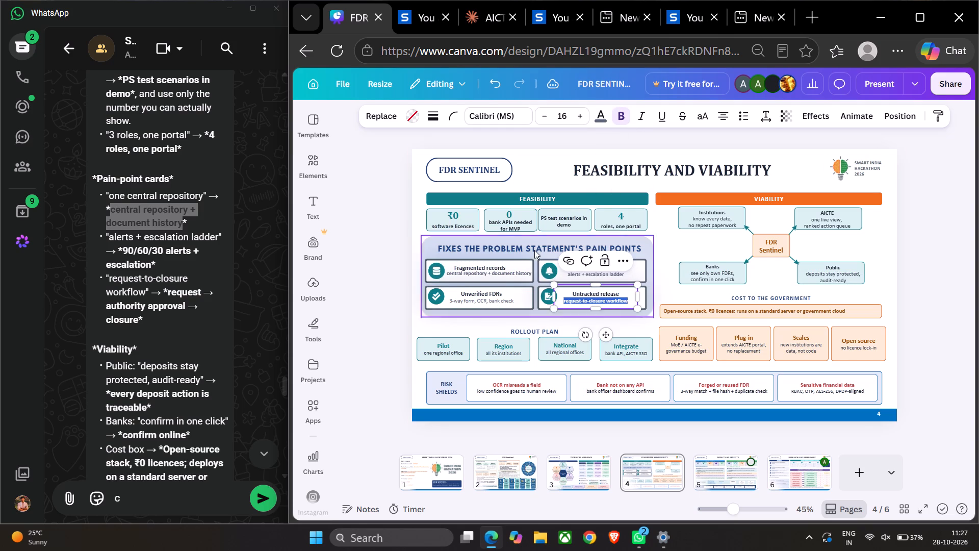
triple_click(482, 301)
left_click(483, 300)
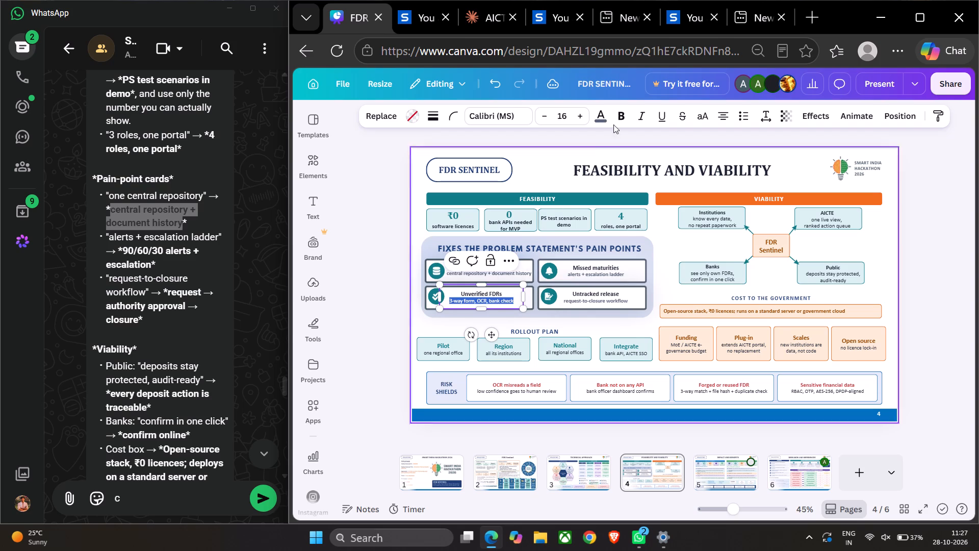
left_click(621, 121)
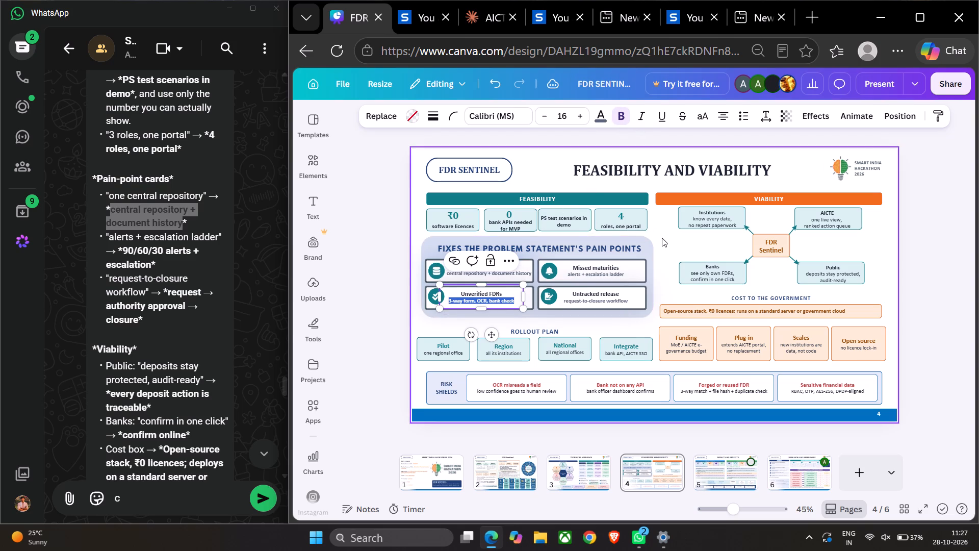
left_click(662, 238)
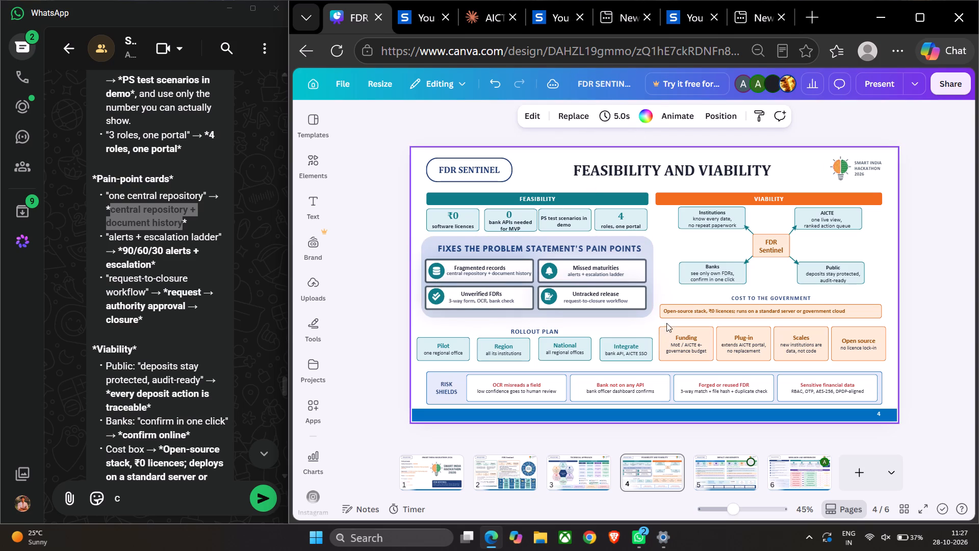
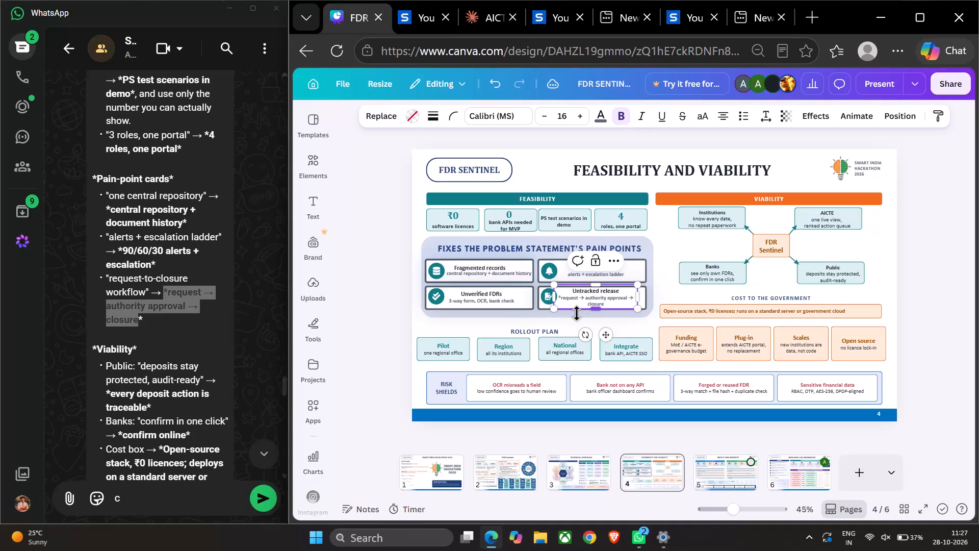
Widen the Untracked release text box until the "request → authority approval → closure" caption fits on one line.
left_click_drag(641, 297, 646, 297)
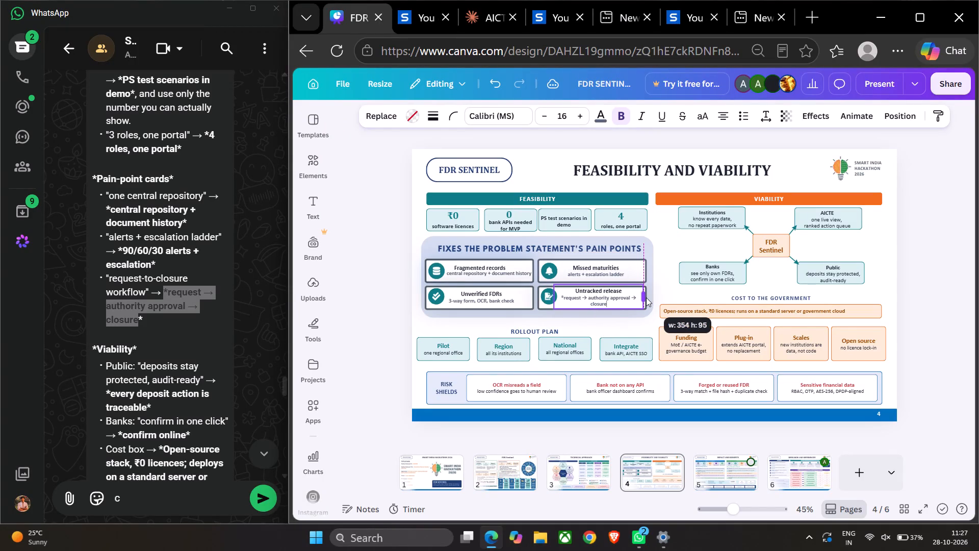
left_click_drag(646, 297, 651, 299)
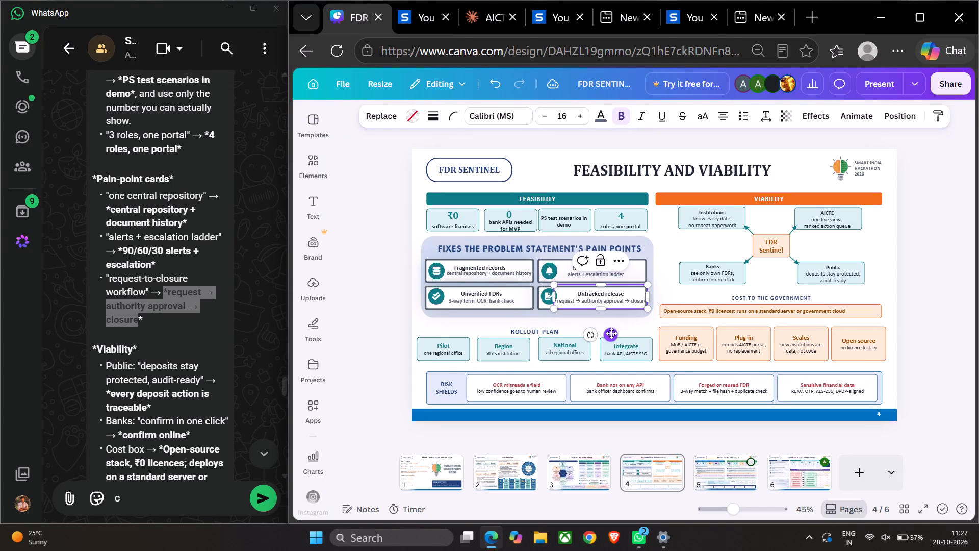
left_click(614, 333)
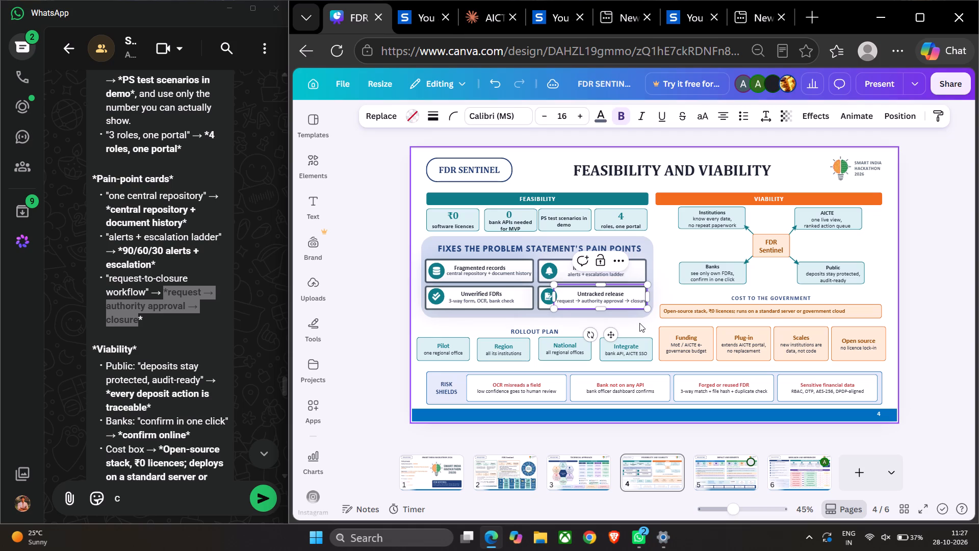
left_click(639, 323)
Duplicate the Untracked release text box with its caption and move the copy slightly below the original.
left_click(639, 299)
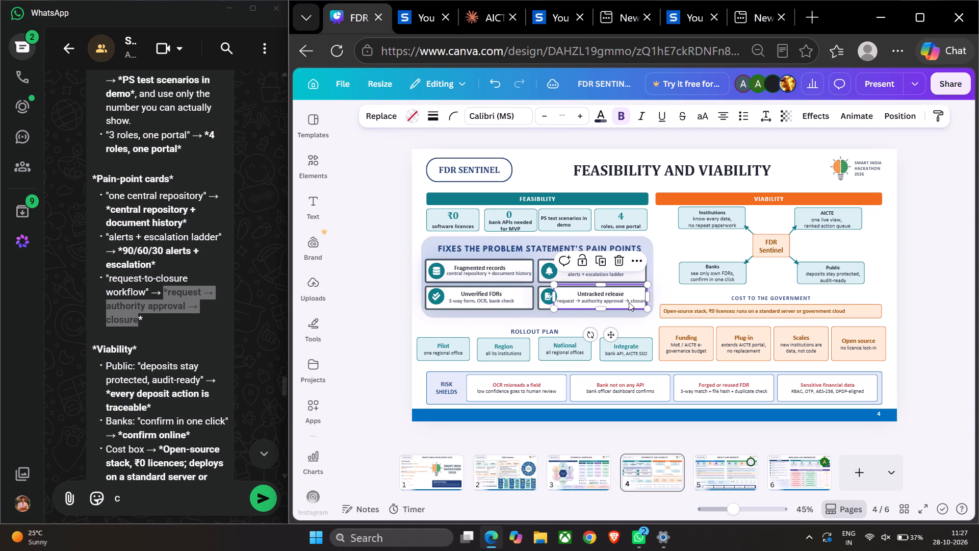
triple_click(624, 300)
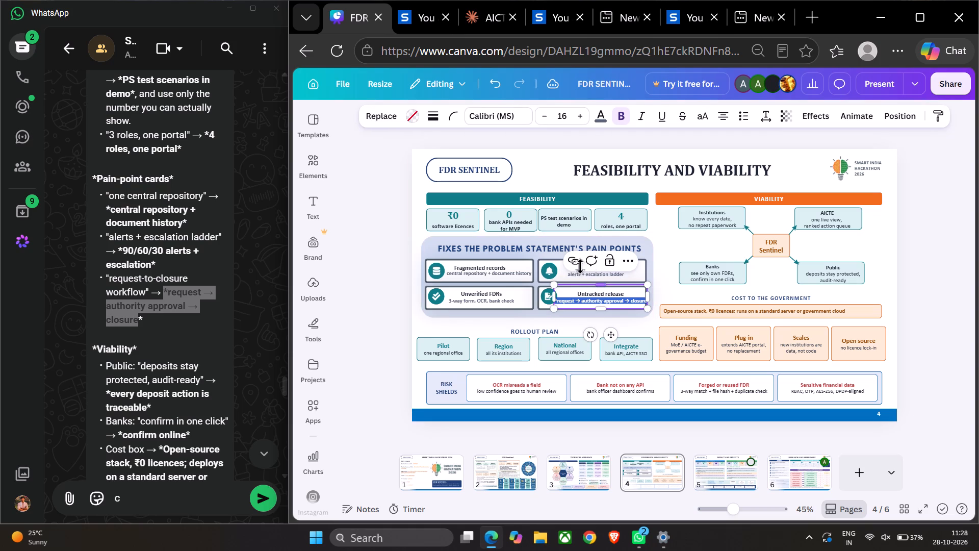
left_click(630, 258)
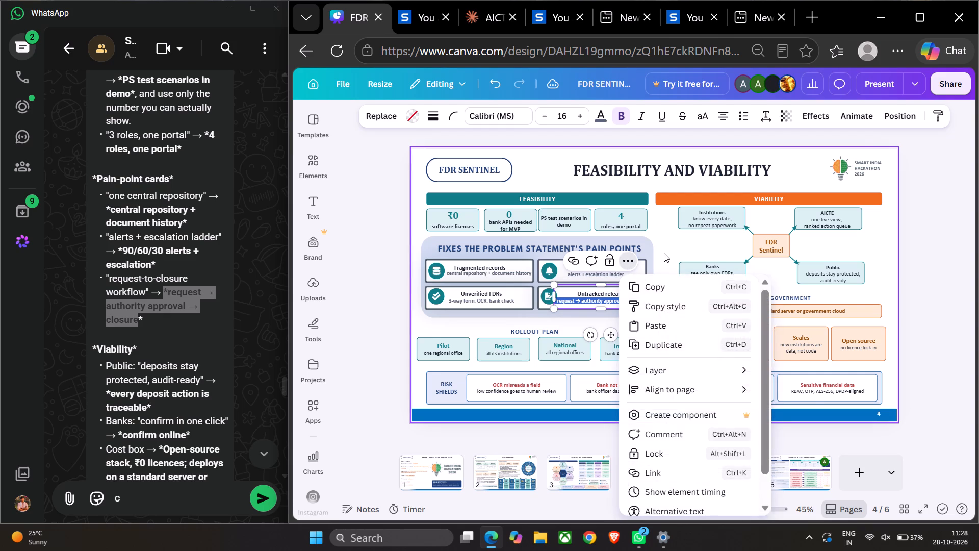
left_click(664, 253)
left_click(635, 293)
left_click(600, 263)
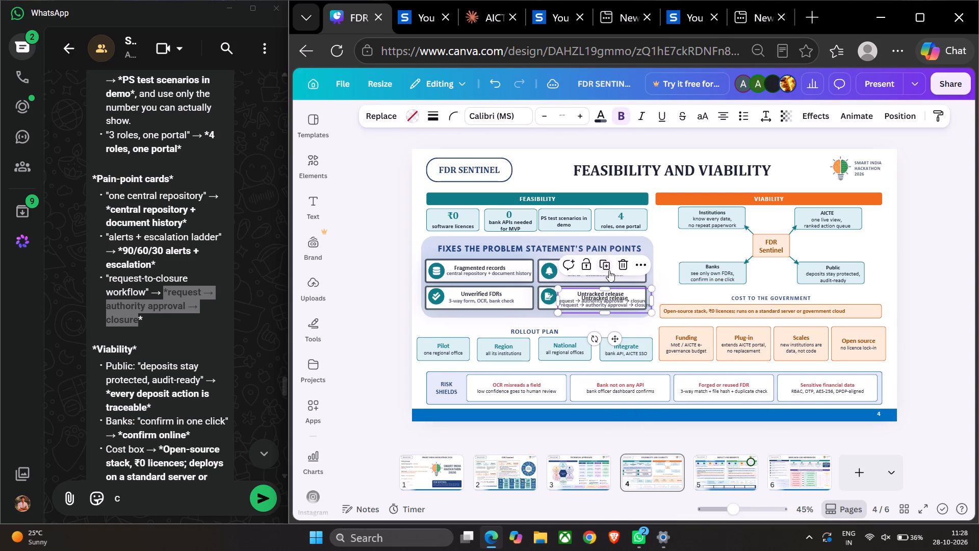
left_click_drag(610, 344, 610, 352)
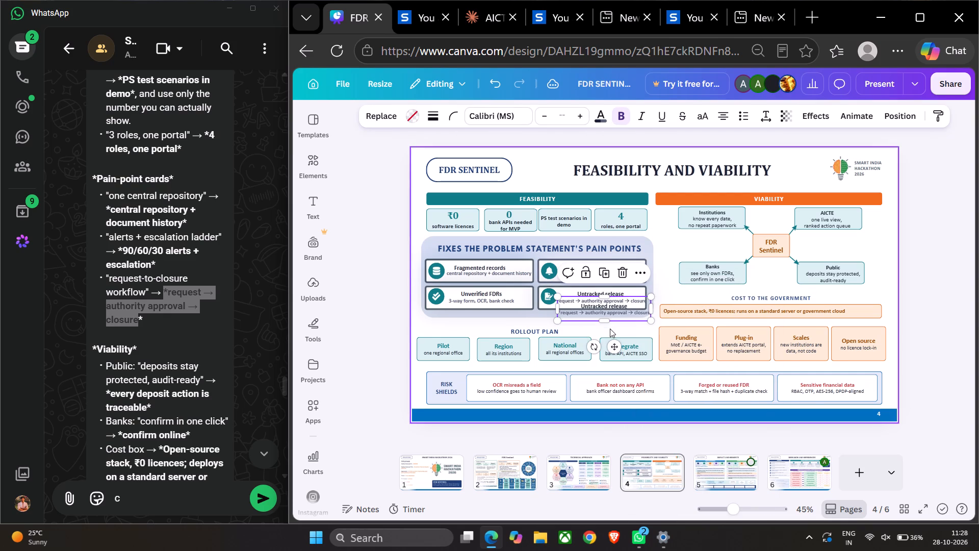
Undo the last placement, move the duplicate Untracked release text box below its card, and delete the heading from the duplicate.
key("ctrl+z")
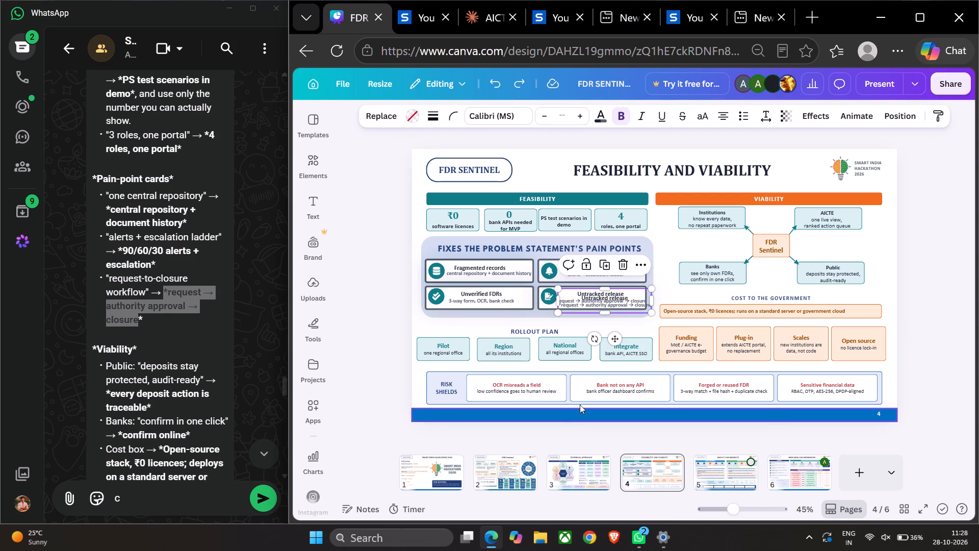
left_click_drag(617, 336, 615, 354)
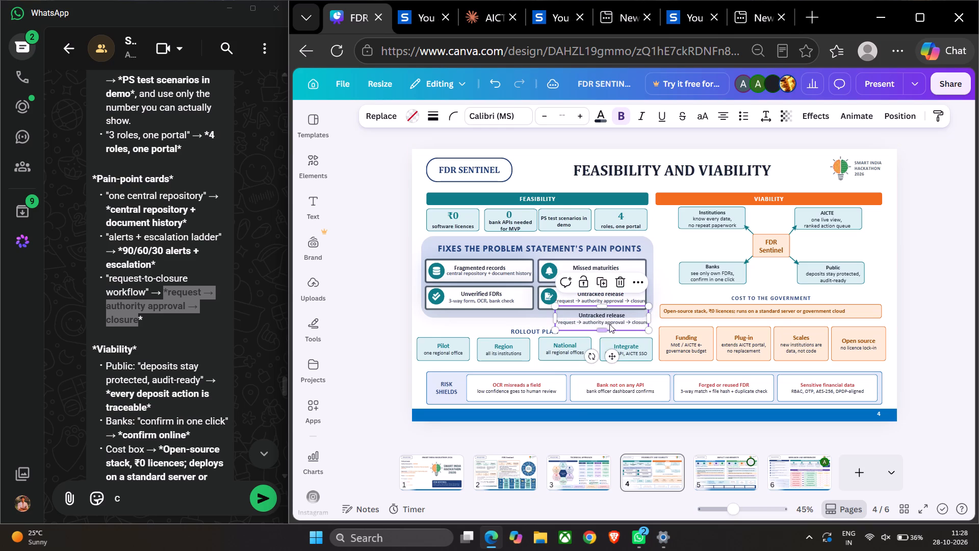
triple_click(612, 313)
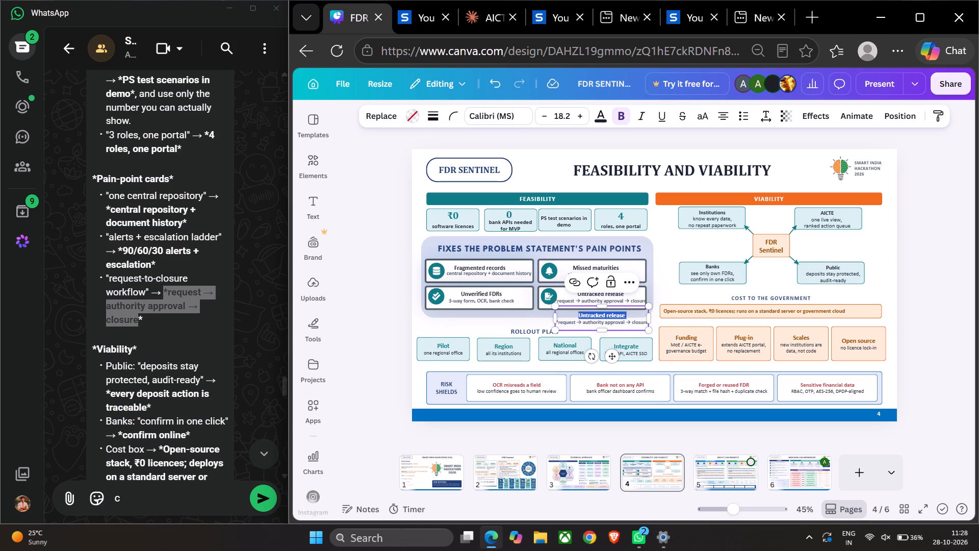
key("BackSpace")
Delete the "request → authority approval → closure" line from the original text box in the Untracked release card, keeping its heading.
left_click(631, 293)
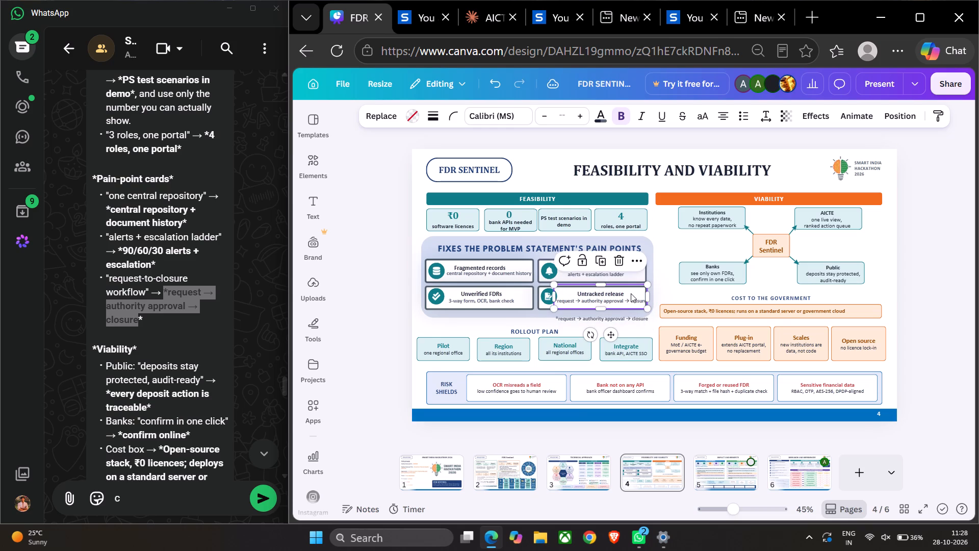
triple_click(631, 299)
key("BackSpace")
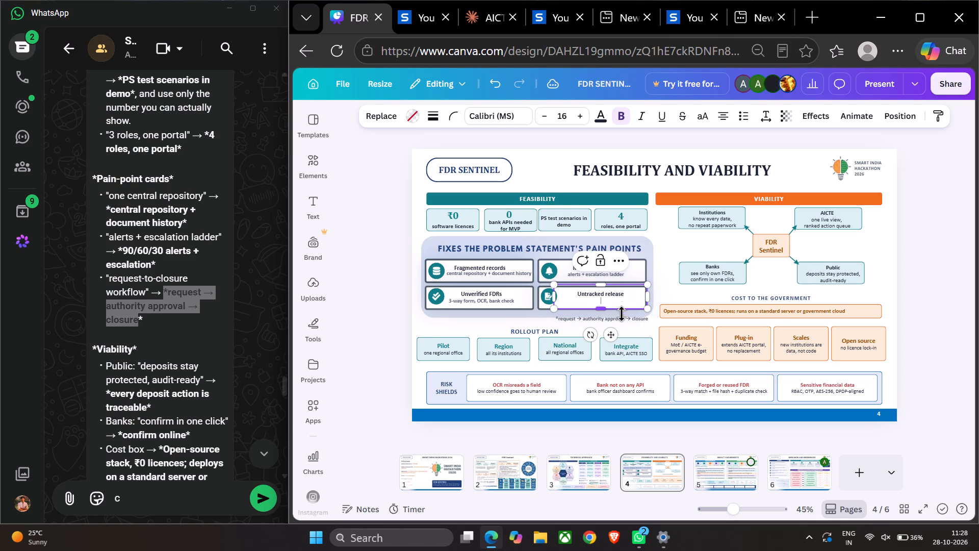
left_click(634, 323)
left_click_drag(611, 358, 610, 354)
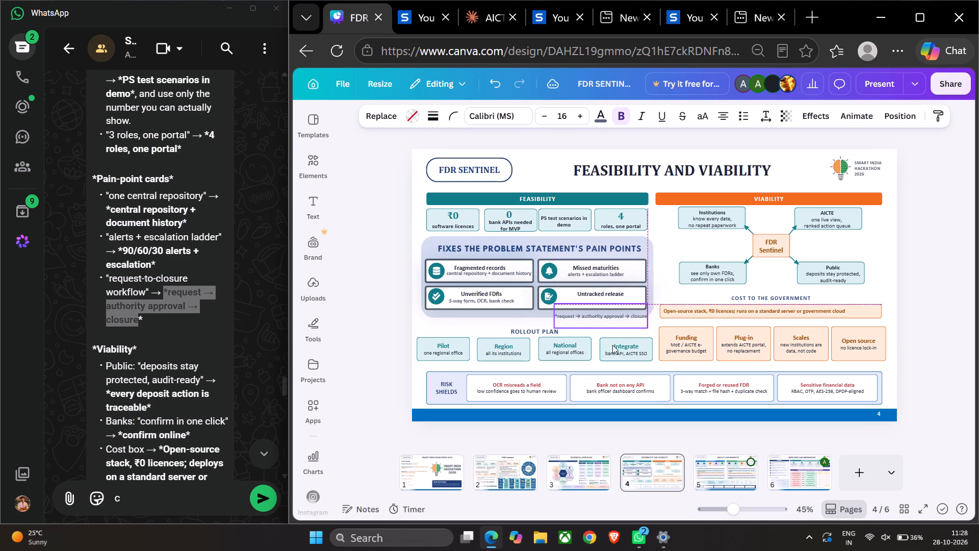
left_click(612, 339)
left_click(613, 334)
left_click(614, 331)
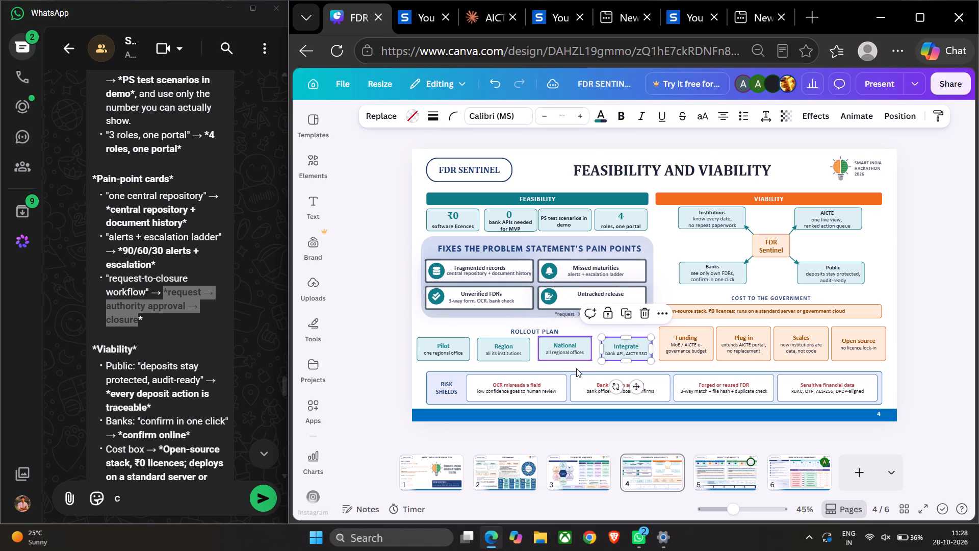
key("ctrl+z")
Move the separate "request → authority approval → closure" caption up into the Untracked release card.
left_click(558, 320)
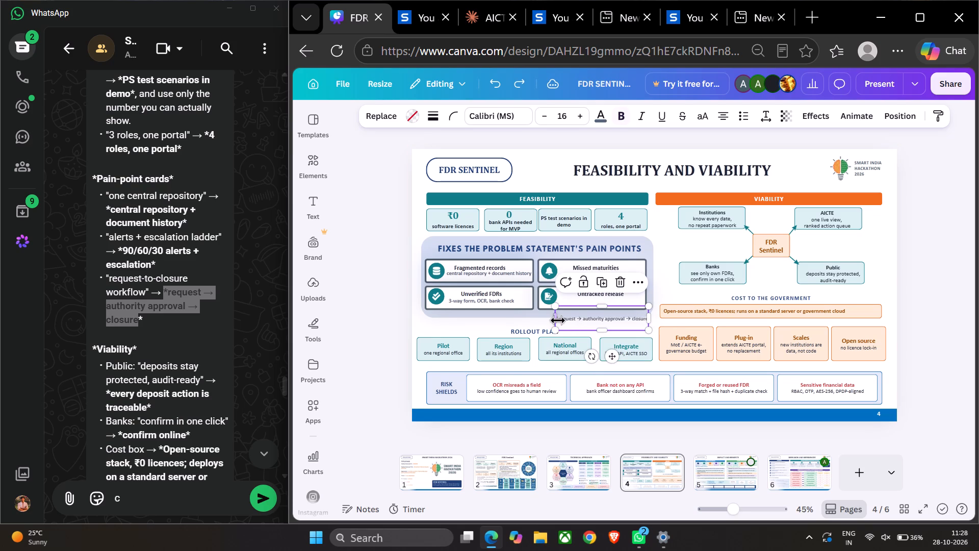
left_click_drag(611, 359, 611, 345)
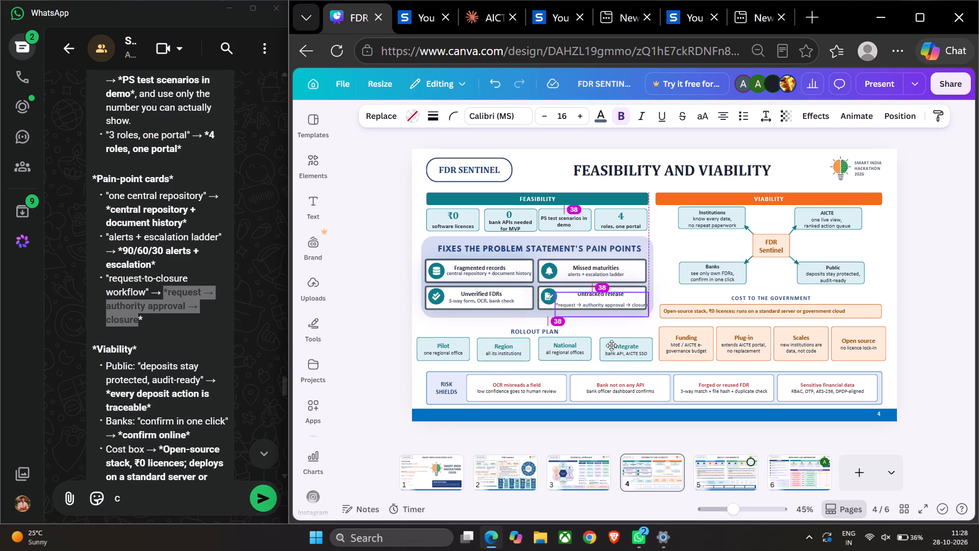
left_click_drag(611, 345, 609, 345)
Remove the leading asterisk from the "request → authority approval → closure" caption.
left_click(558, 305)
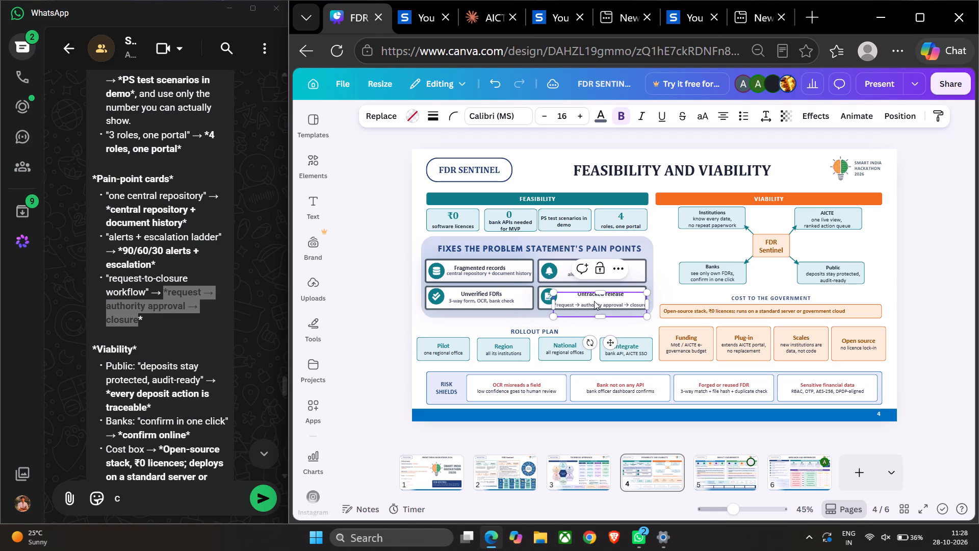
key("Left")
key("BackSpace")
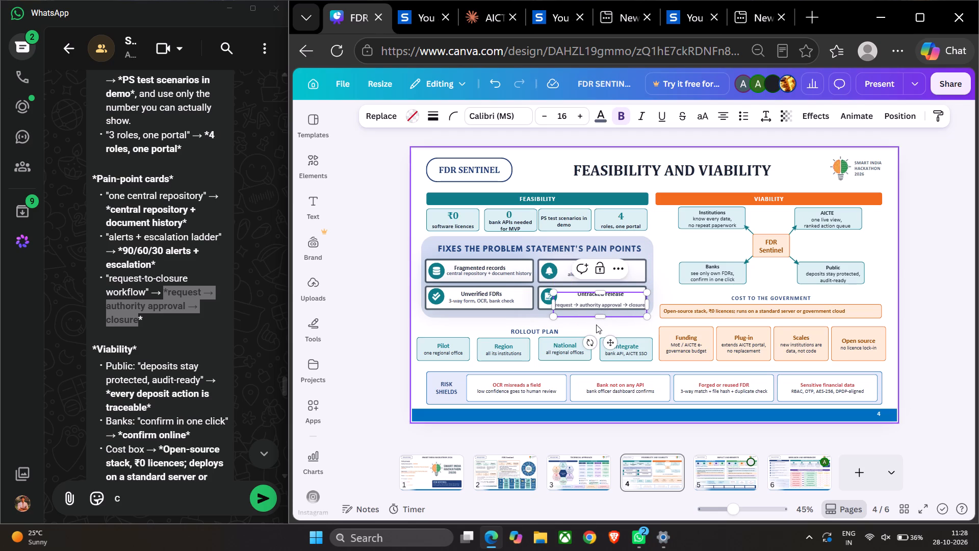
Reposition the "request → authority approval → closure" caption directly under the Untracked release heading, clear of the card's icon.
left_click_drag(609, 343, 611, 335)
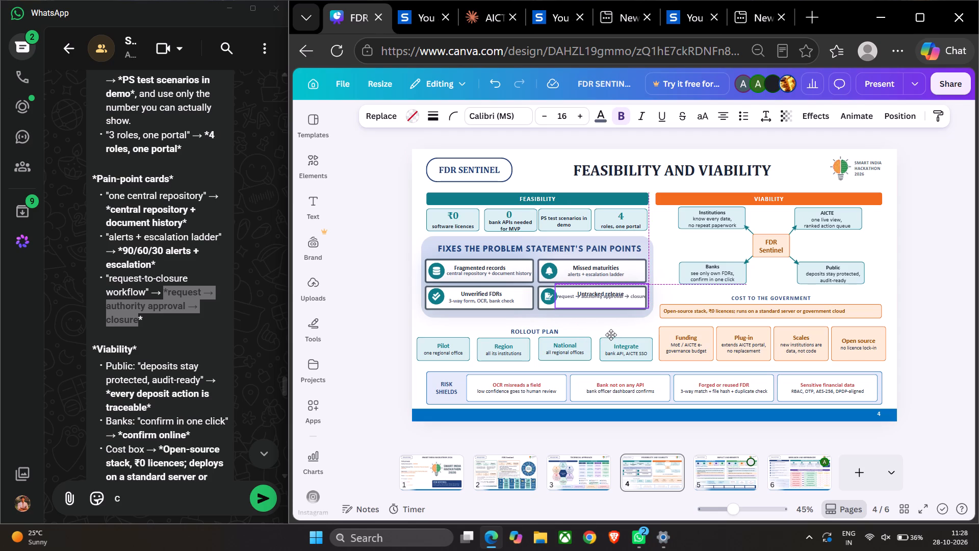
left_click_drag(611, 335, 609, 339)
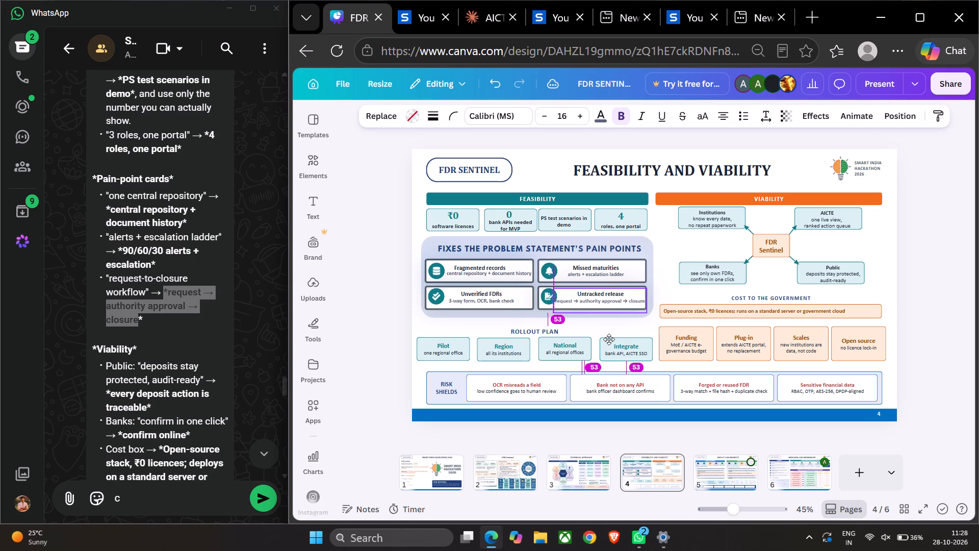
left_click_drag(609, 339, 607, 343)
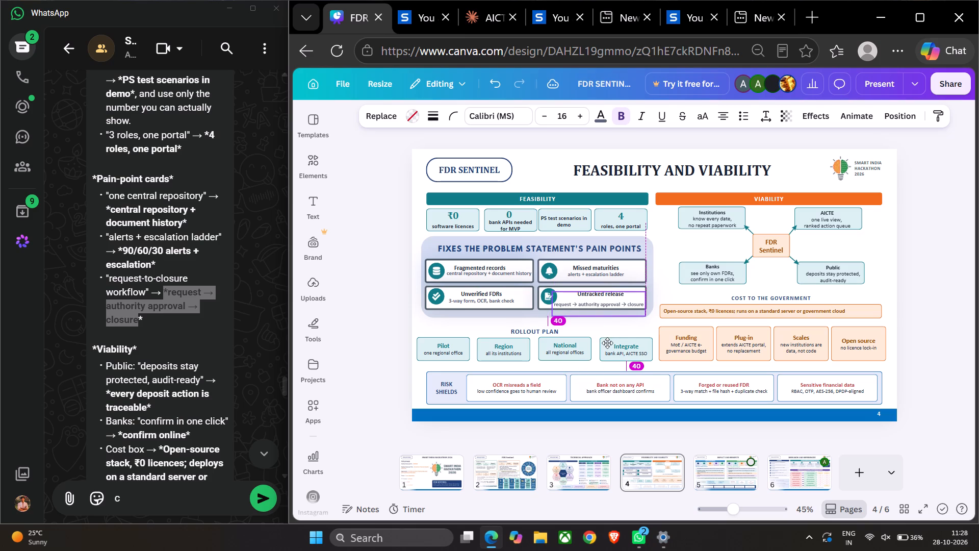
left_click_drag(607, 343, 614, 337)
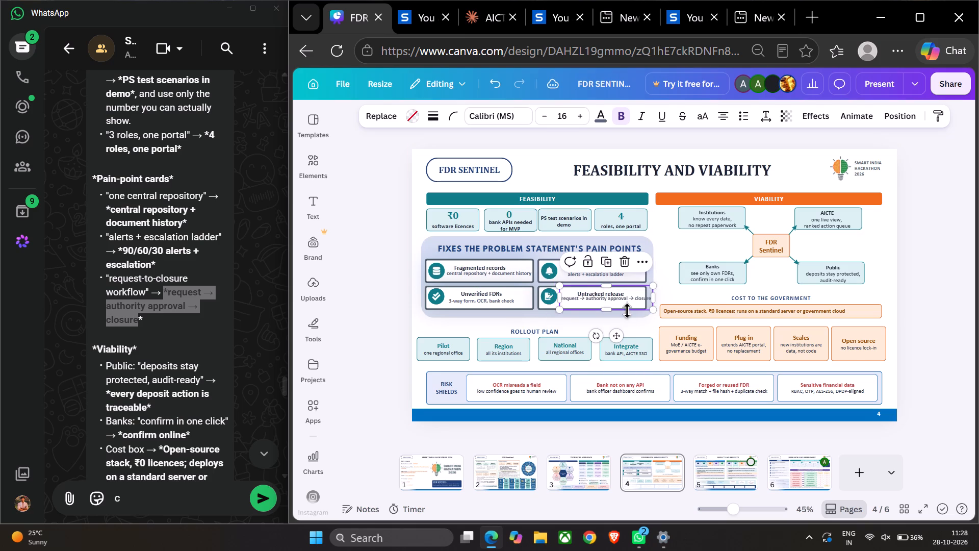
Open the "request → authority approval → closure" caption in the Untracked release card for text editing.
left_click(633, 299)
left_click(630, 297)
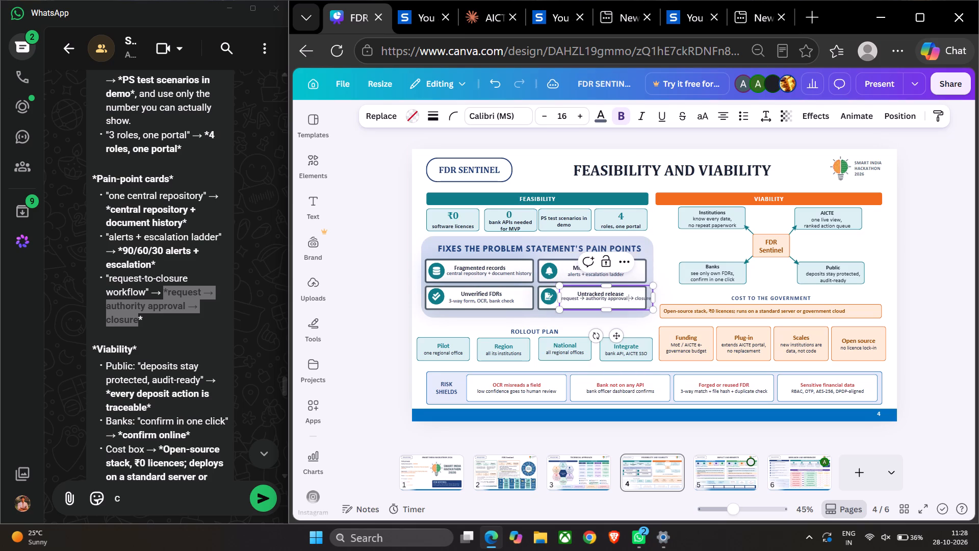
Break the Untracked release caption onto a second line before "closure" and reposition the two-line caption clear beneath the card's heading.
left_click(631, 297)
key("Return")
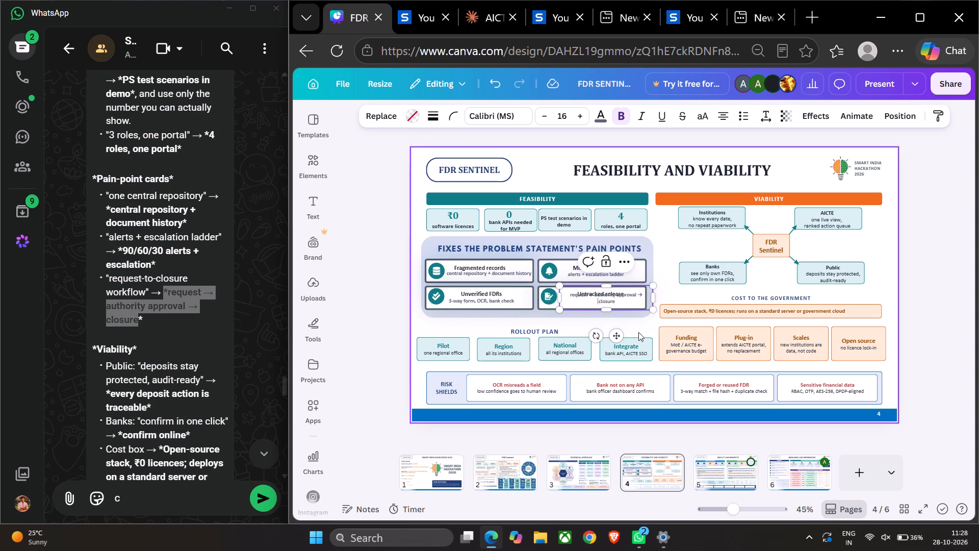
left_click_drag(627, 300, 621, 309)
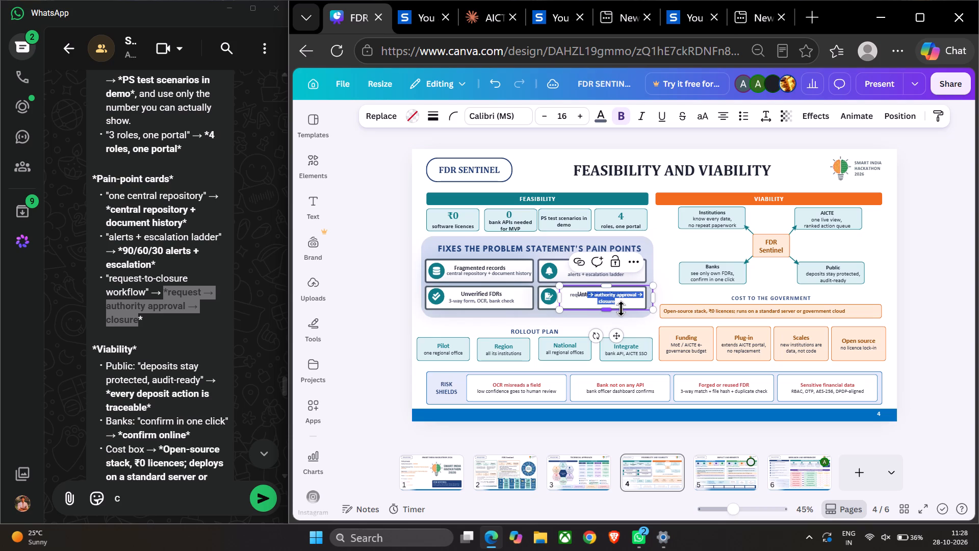
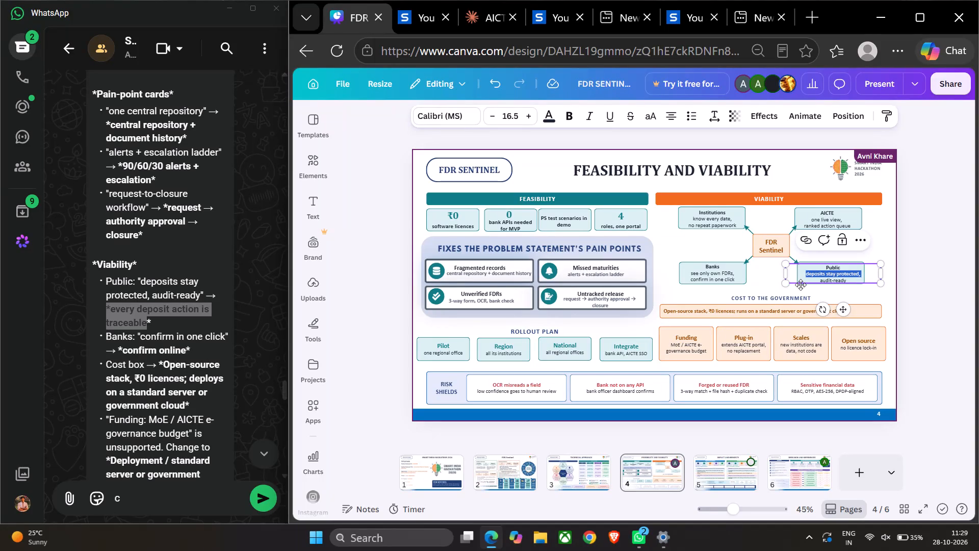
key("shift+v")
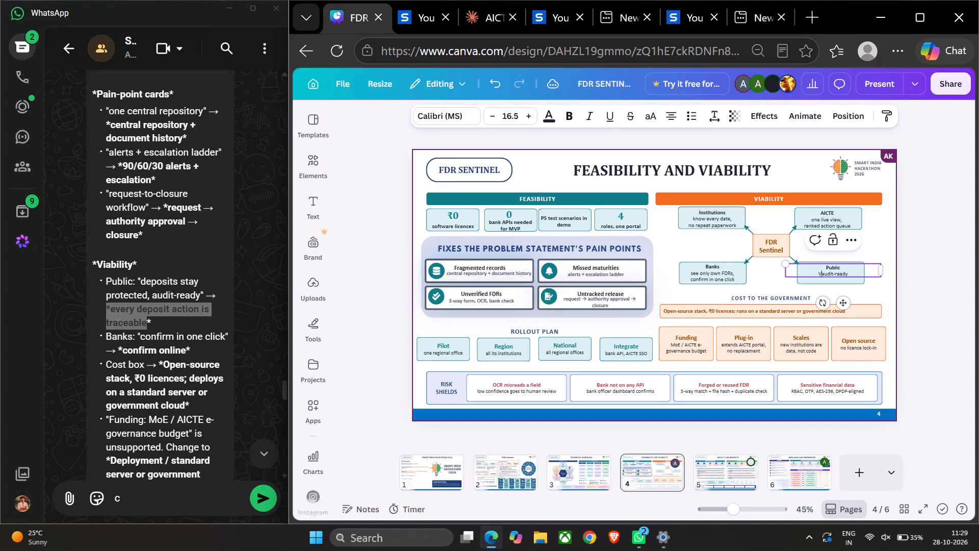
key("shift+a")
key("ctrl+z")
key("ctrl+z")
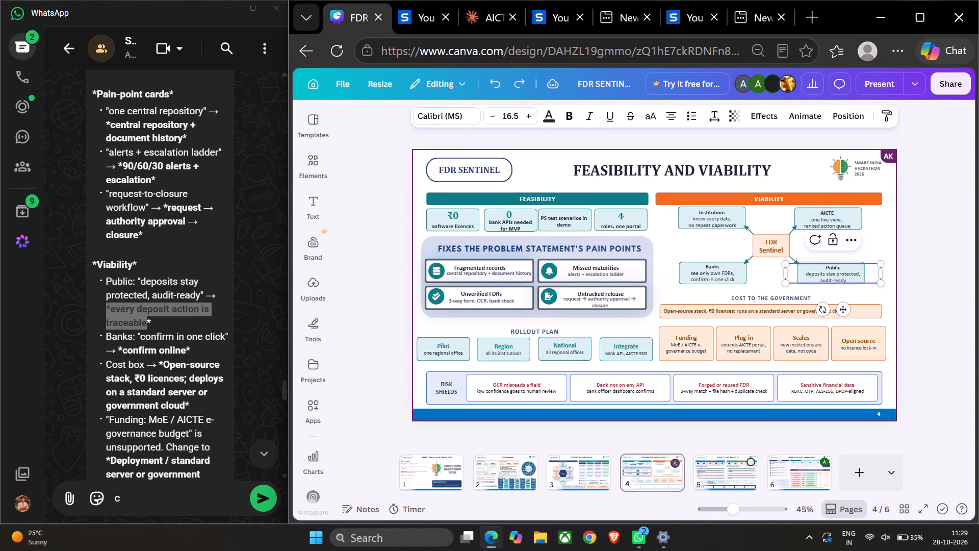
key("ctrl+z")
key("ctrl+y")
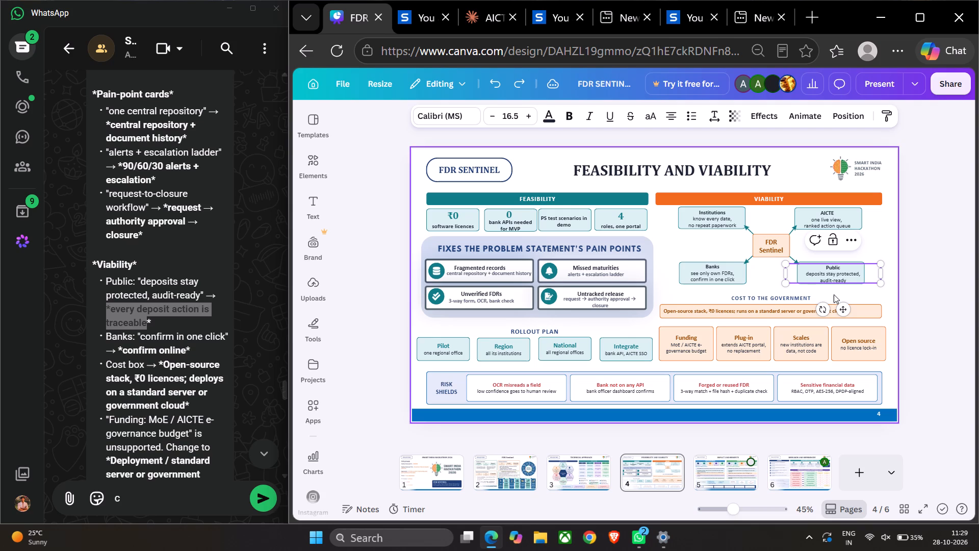
Open the "deposits stay protected, audit-ready" caption in the Public box of the Viability diagram for text editing.
left_click_drag(844, 281, 807, 278)
left_click(806, 277)
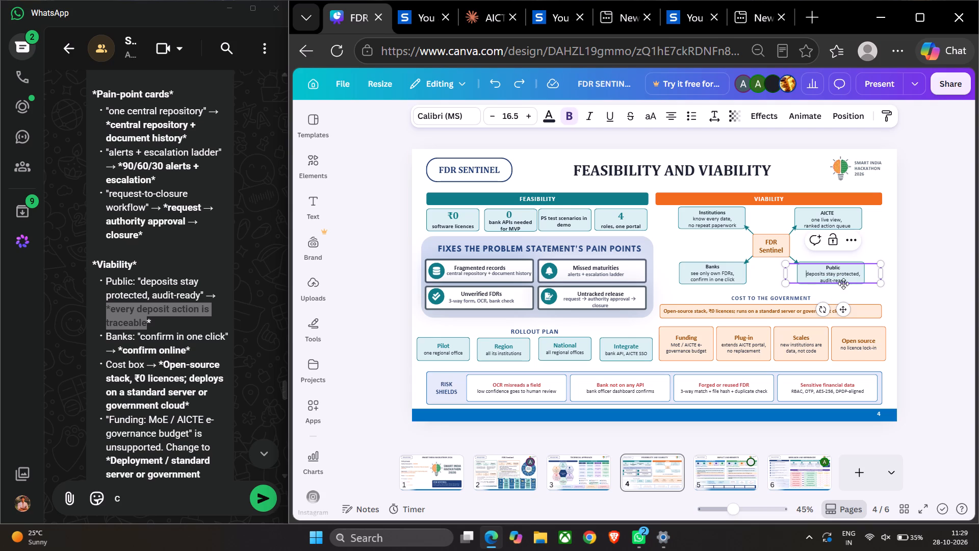
Replace the Public box's caption in the Viability diagram with "every deposit action is traceable", without the leading asterisk.
left_click_drag(845, 278, 803, 273)
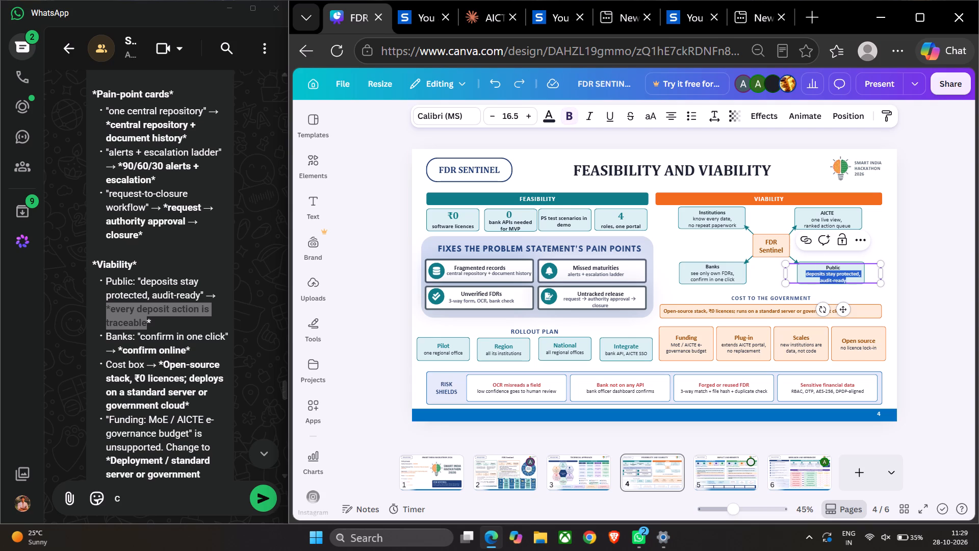
key("ctrl+v")
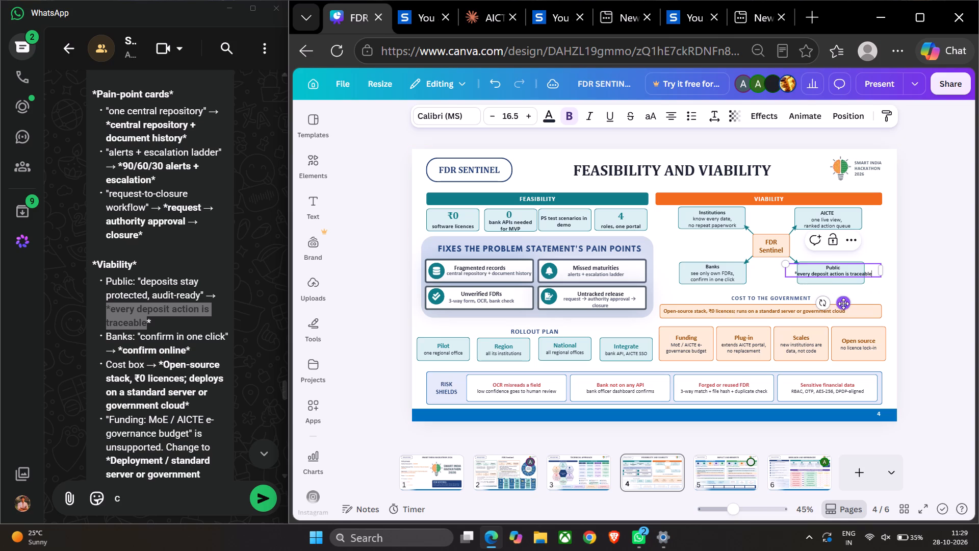
left_click(798, 271)
key("BackSpace")
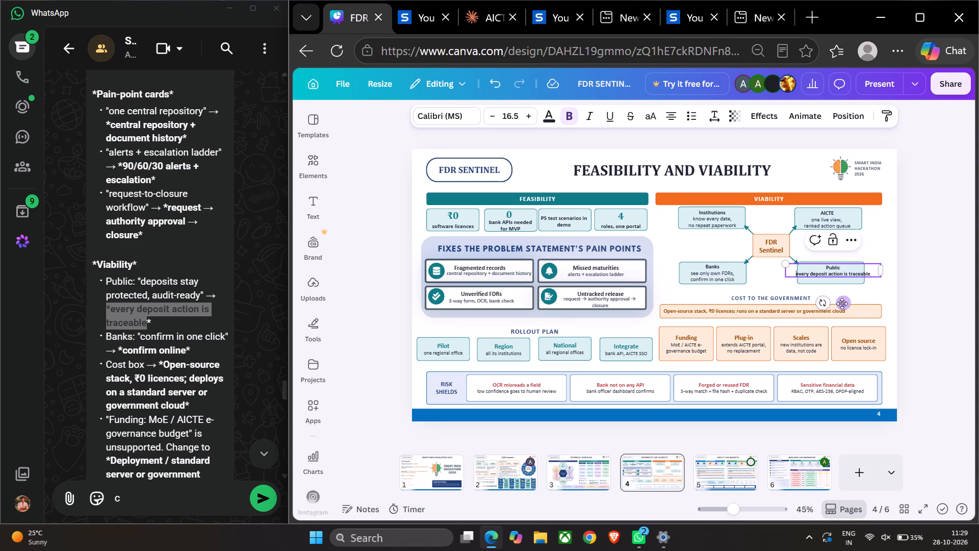
Break the Public box's caption onto two lines so that "traceable" sits on the second line.
left_click(843, 303)
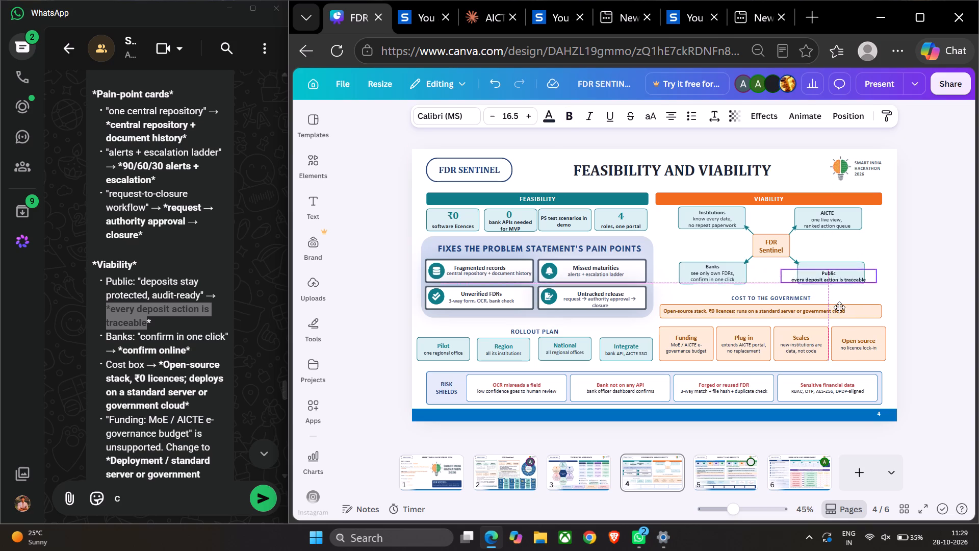
key("ctrl+z")
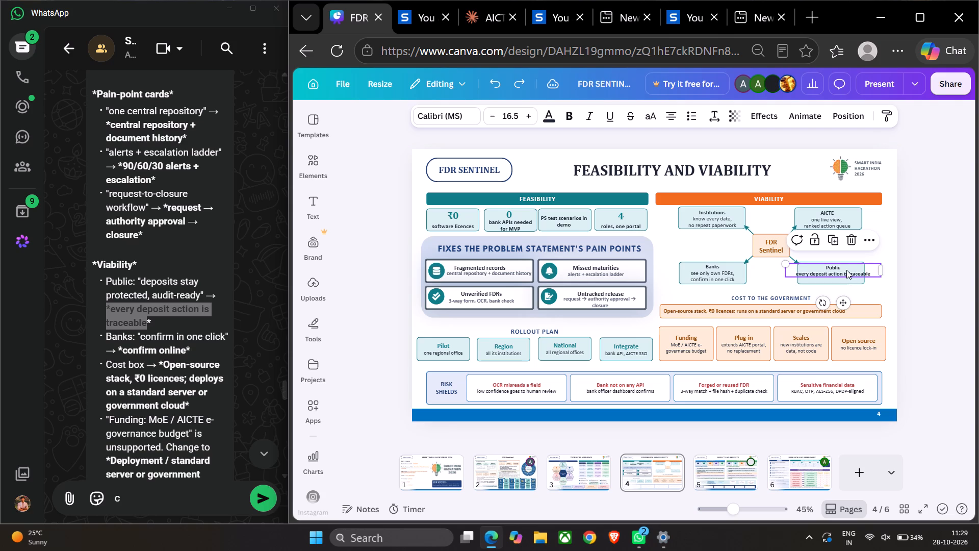
left_click(847, 271)
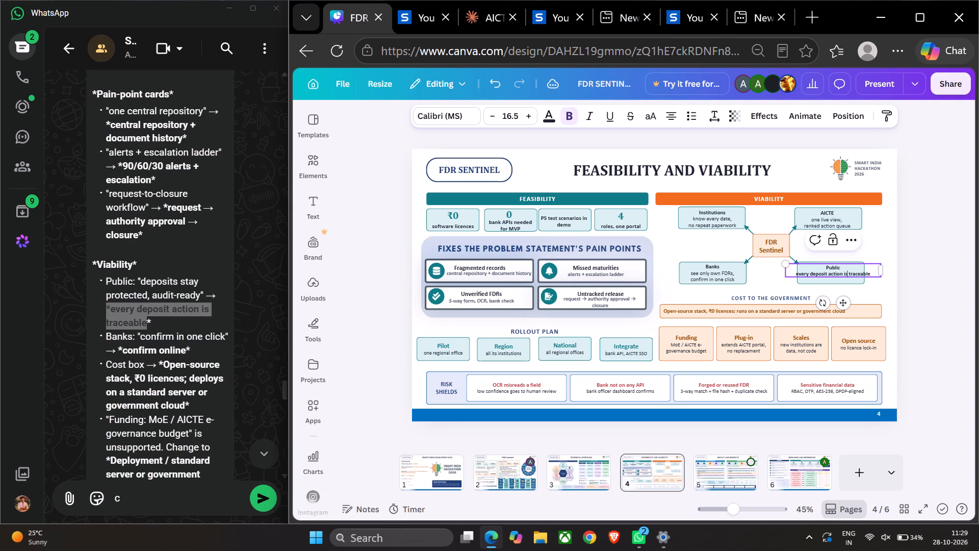
key("Return")
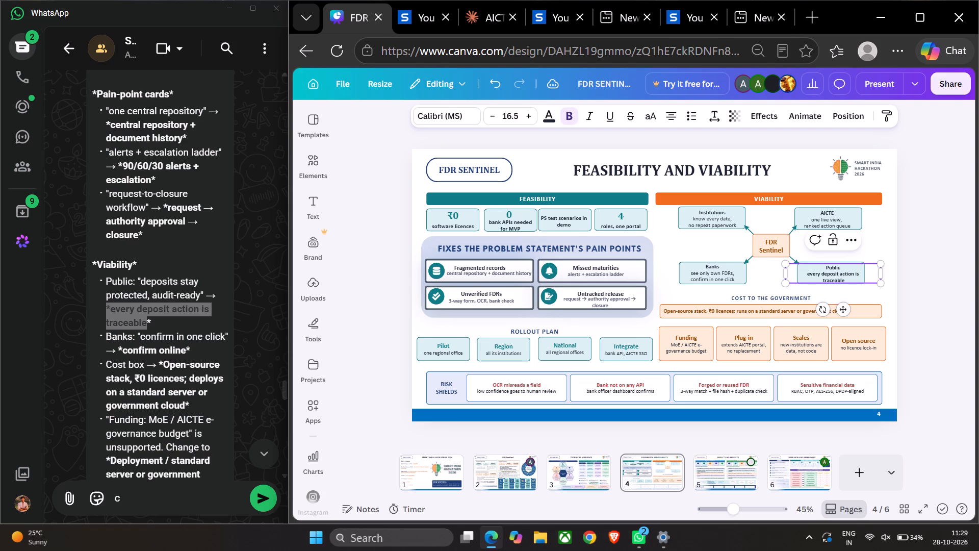
Increase the font size of the "Public" heading in the Viability diagram by two increments.
left_click(832, 269)
double_click(833, 268)
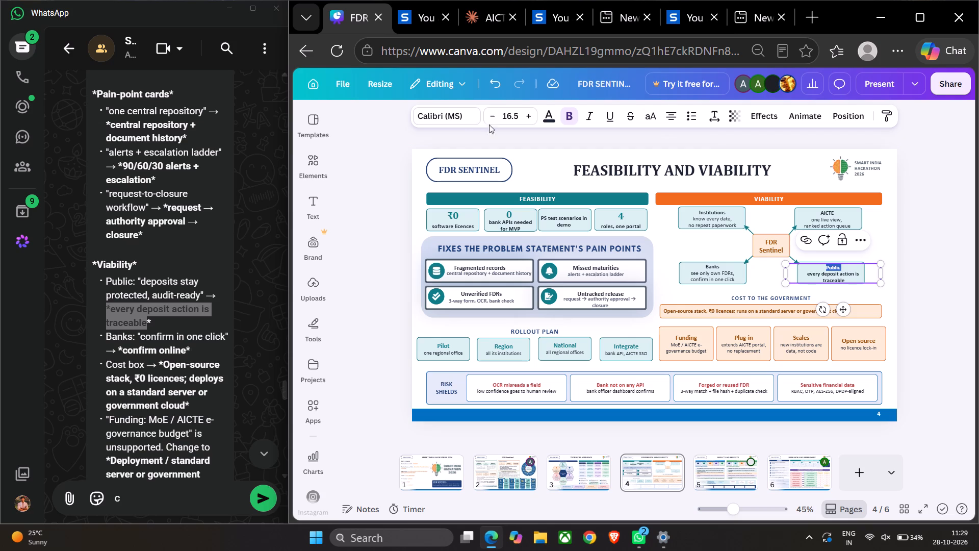
left_click(531, 117)
left_click(531, 117)
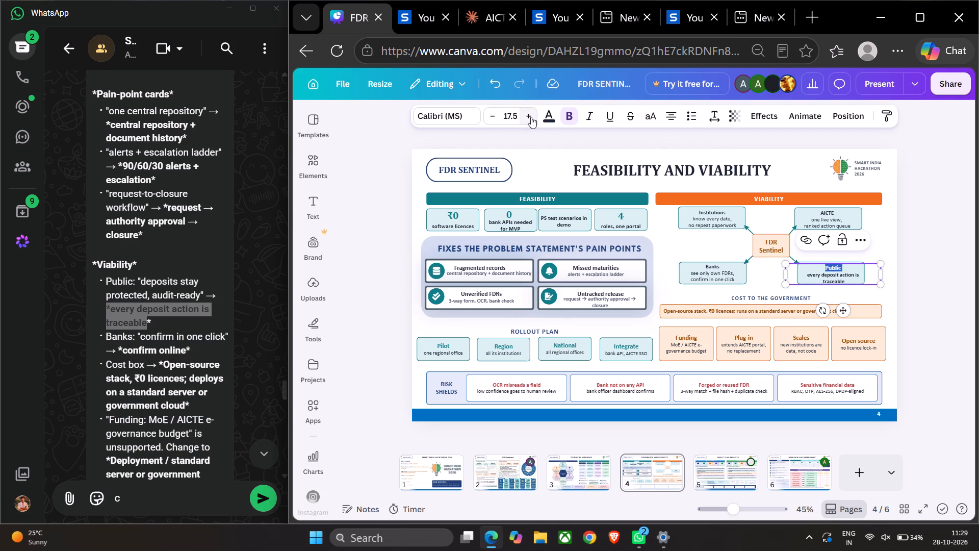
Set the AICTE, Institutions and Banks headings in the Viability diagram to font size 18.5.
left_click(832, 216)
left_click(828, 208)
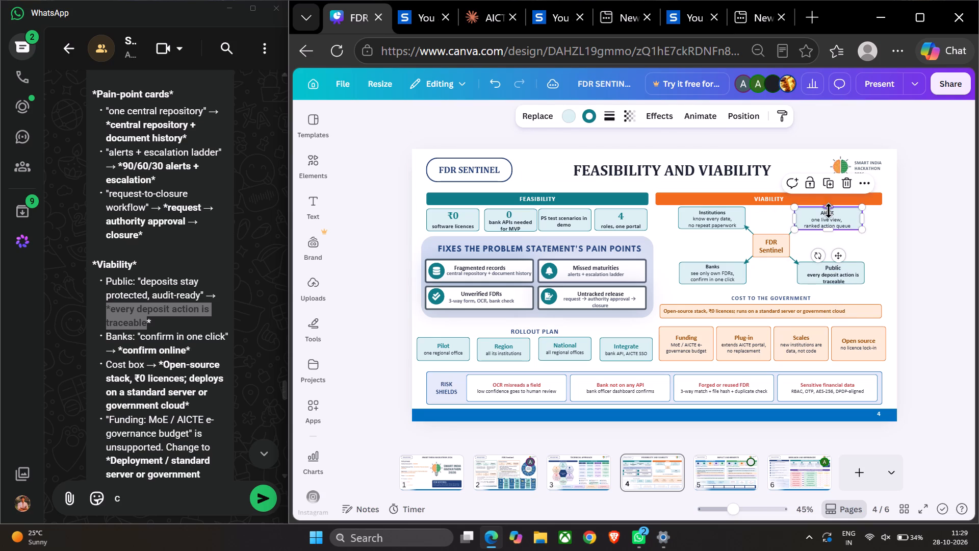
left_click(831, 214)
double_click(831, 214)
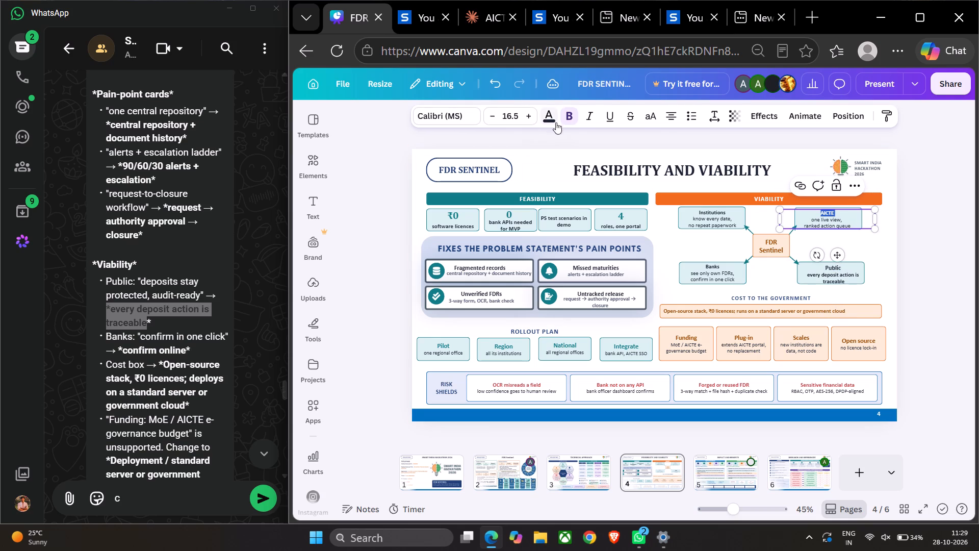
double_click(527, 116)
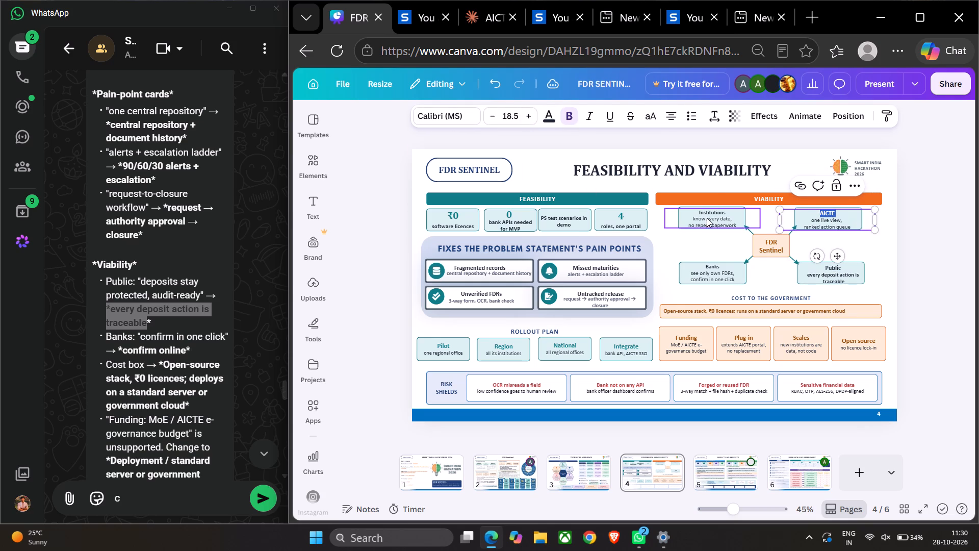
left_click(709, 214)
triple_click(710, 212)
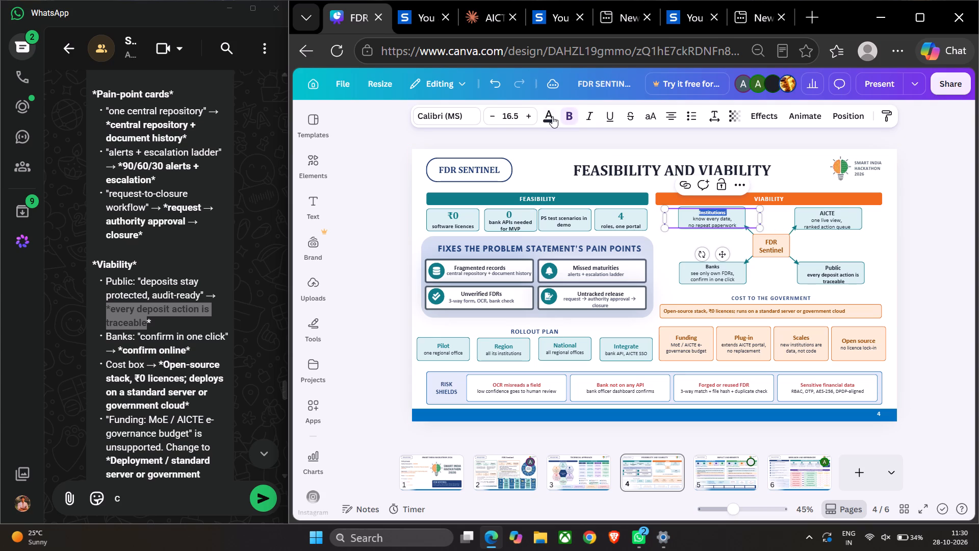
double_click(530, 116)
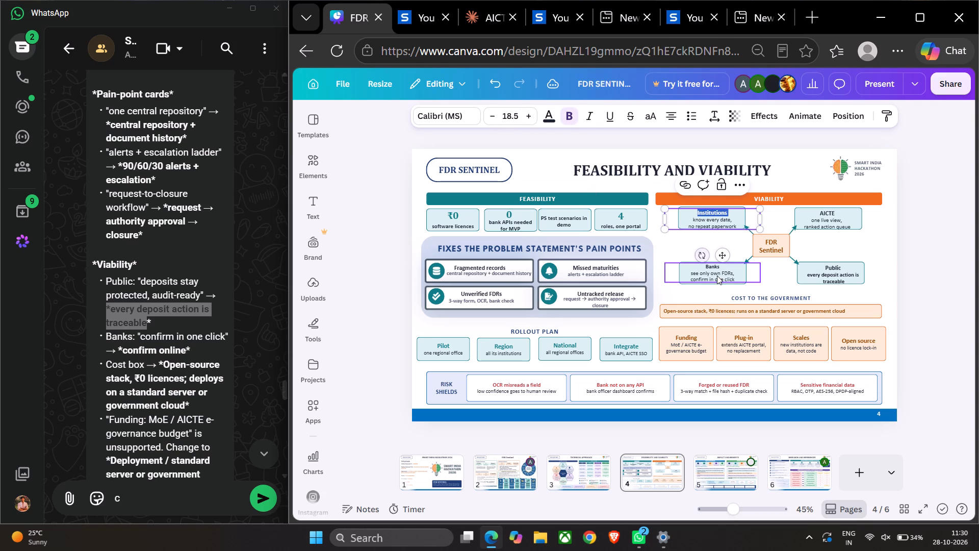
left_click(717, 275)
left_click(712, 264)
double_click(713, 265)
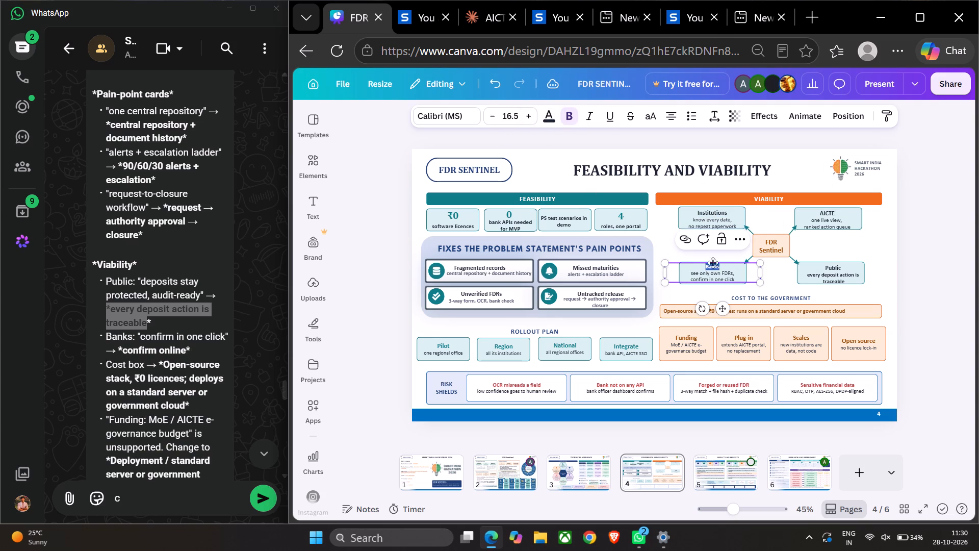
double_click(531, 112)
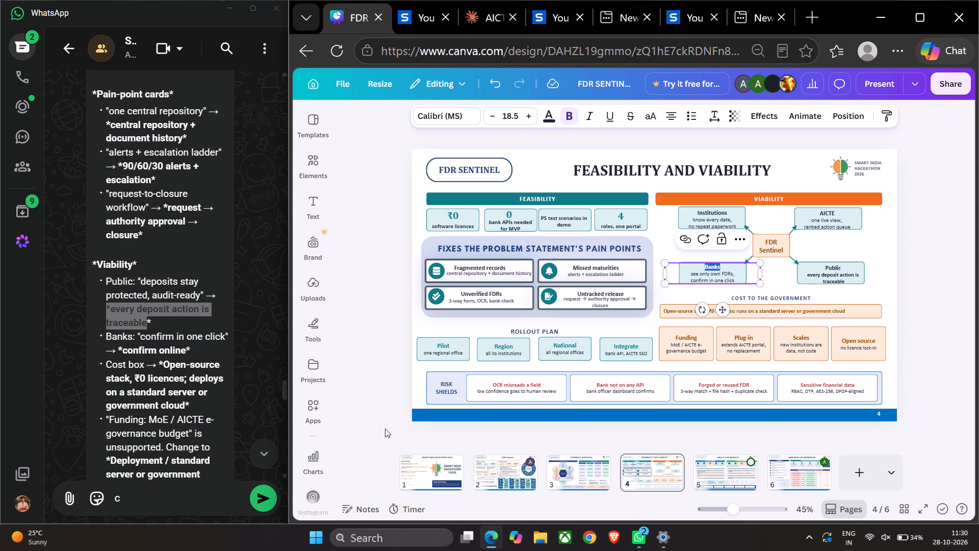
Deselect the Banks heading in the Viability diagram on slide 4.
left_click(375, 369)
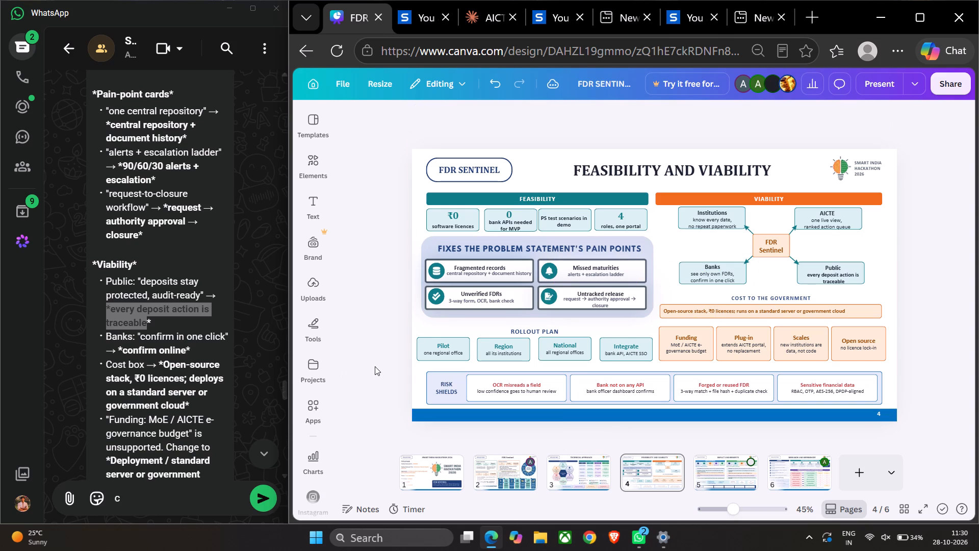
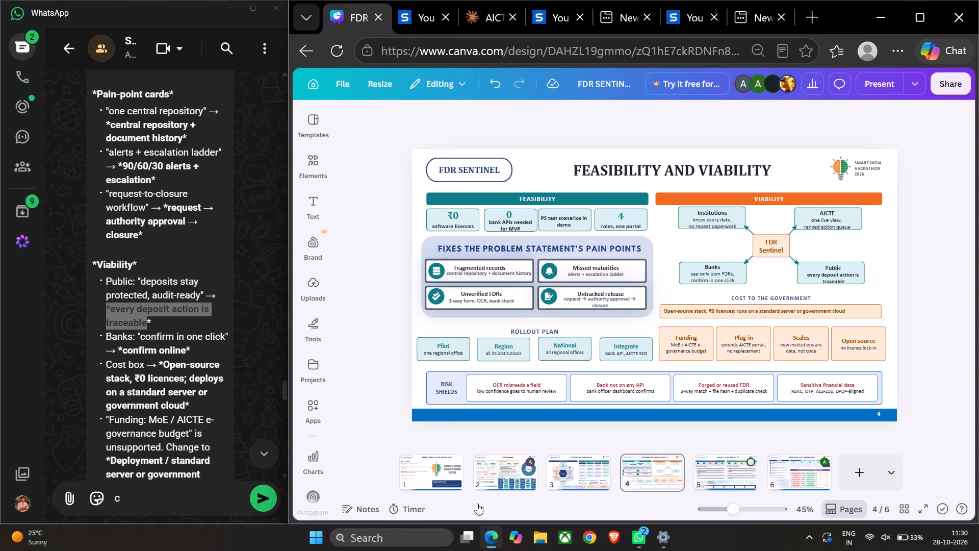
Go to slide 2 and select the central circle of the "6 PS Test Scenarios" wheel.
left_click(496, 477)
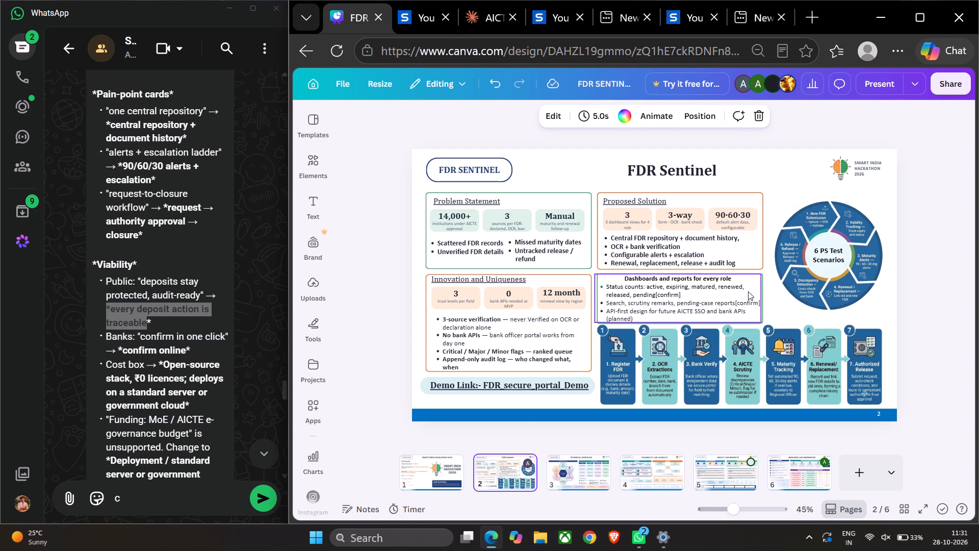
left_click(812, 248)
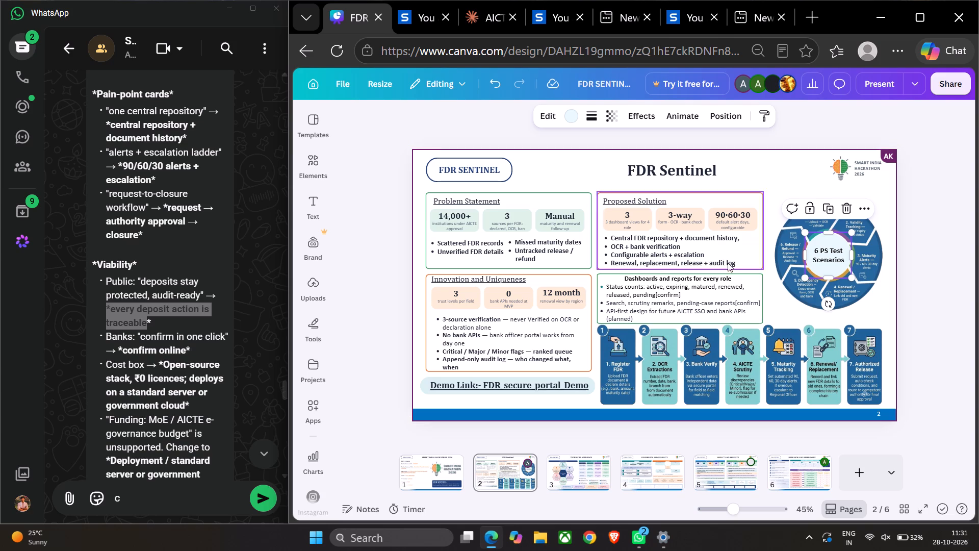
Remove the "6" from the circular diagram's centre label so that it reads "PS Test Scenarios" on slide 2.
left_click(816, 249)
left_click(816, 249)
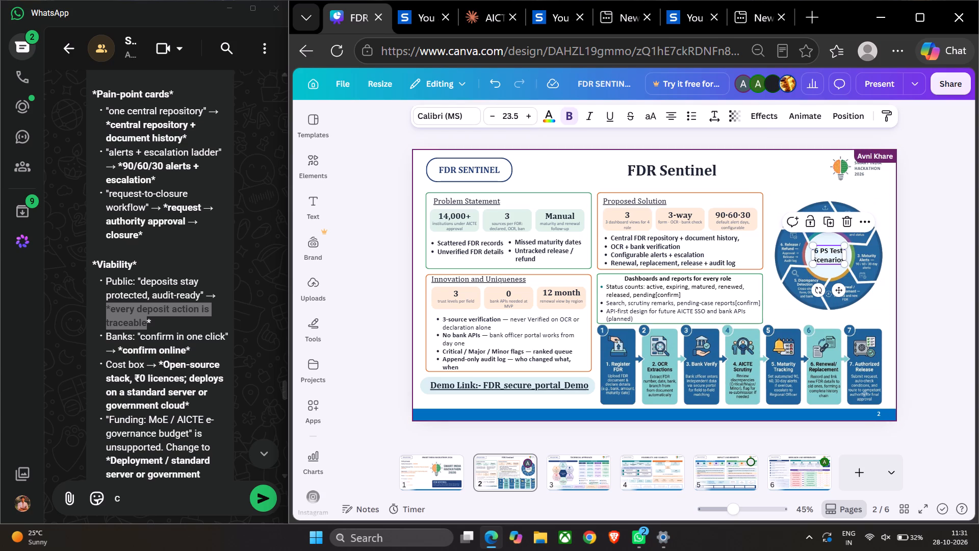
left_click(818, 250)
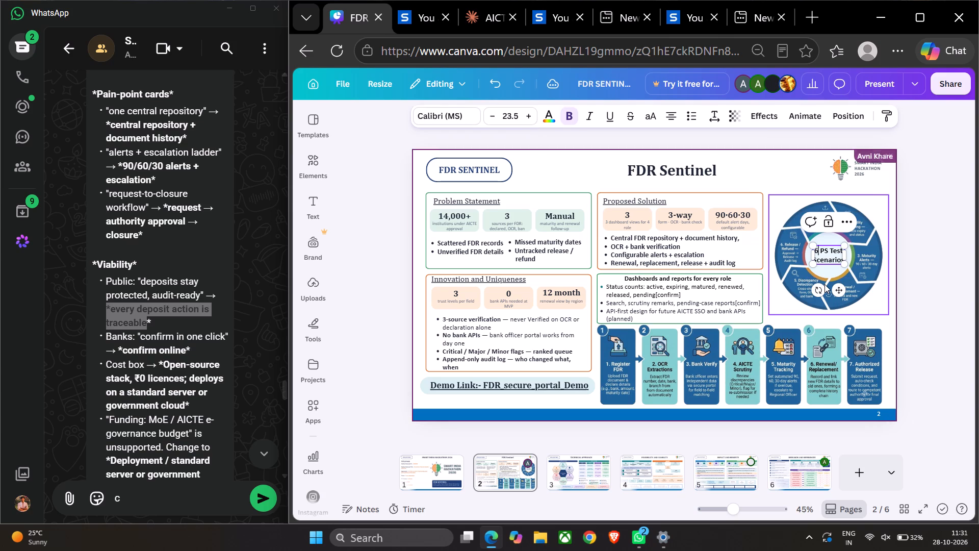
key("Right")
key("BackSpace")
key("BackSpace")
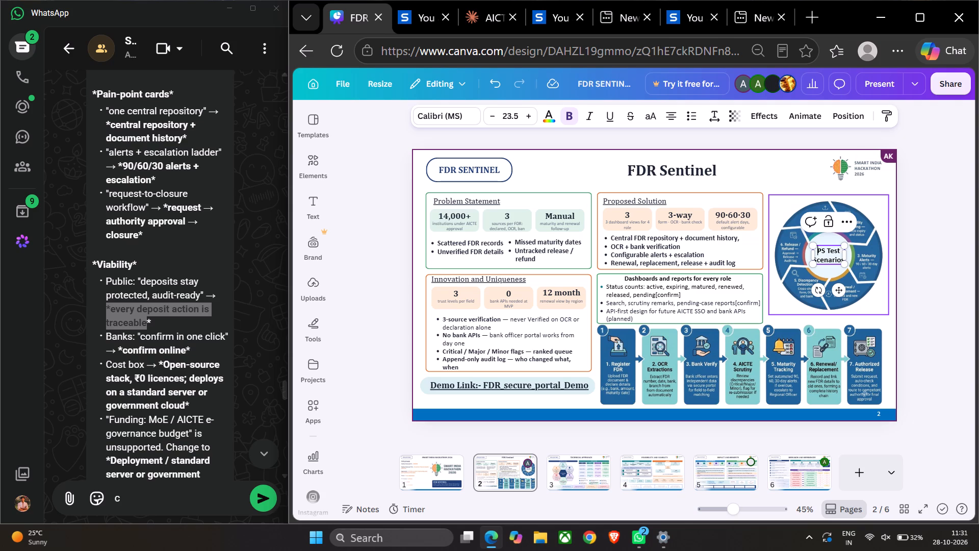
key("BackSpace")
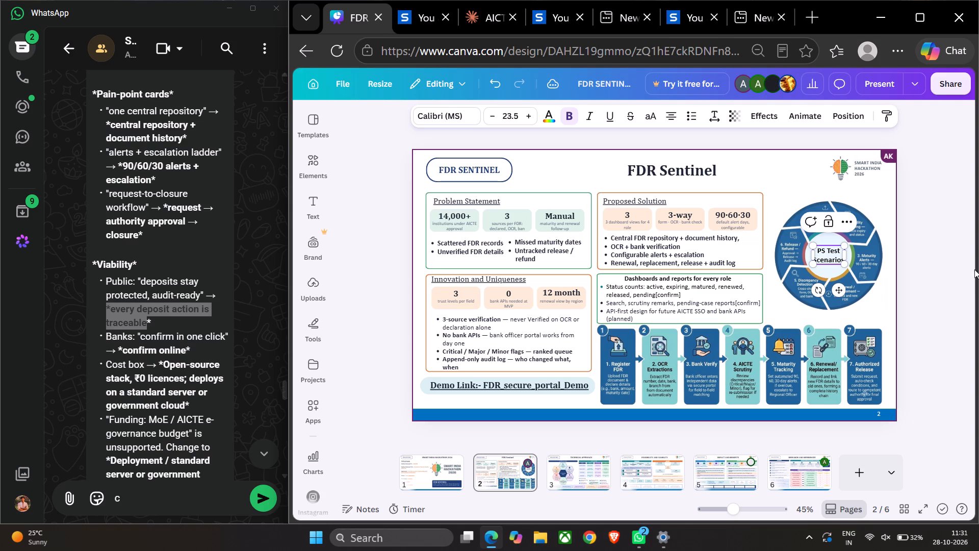
left_click(933, 281)
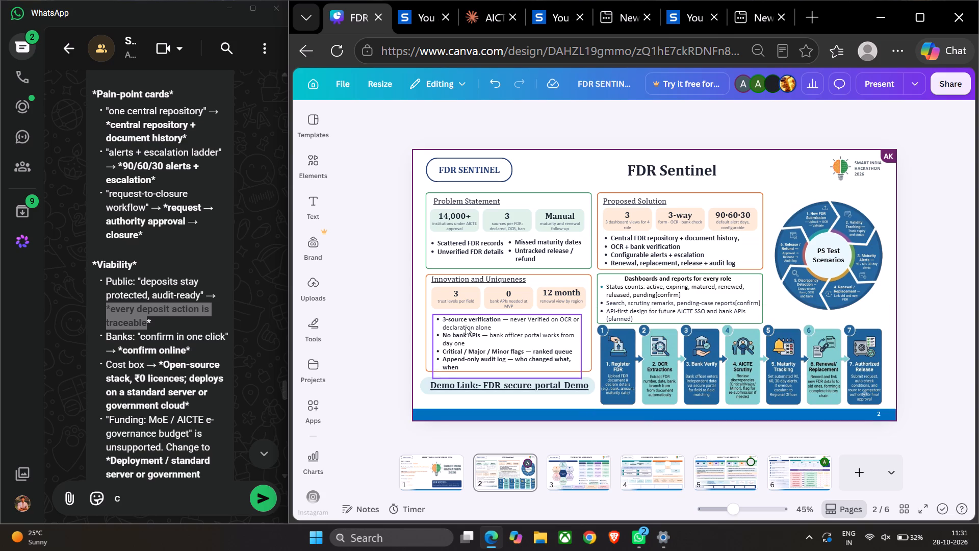
Remove the bullet marker from the "Status counts" line under the "Dashboards and reports for every role" heading.
left_click(609, 285)
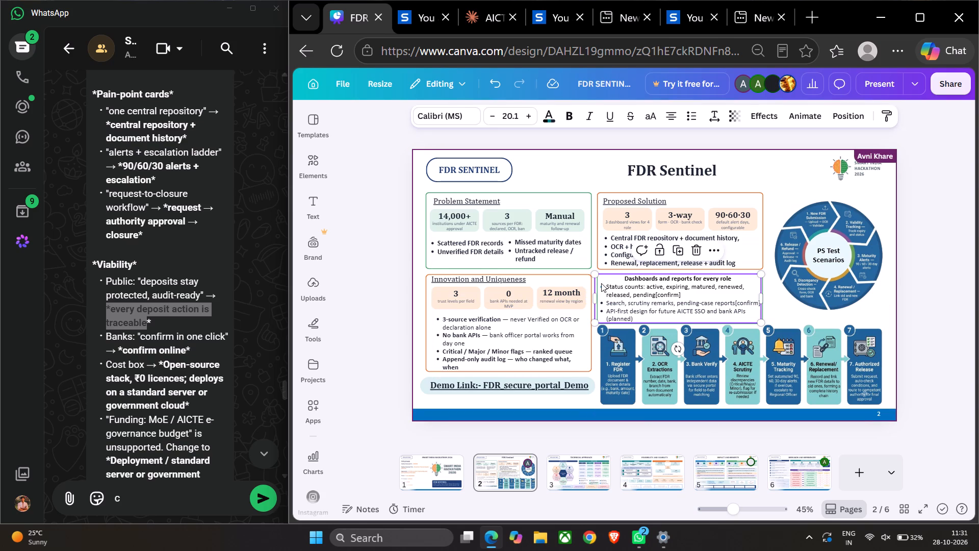
left_click(601, 283)
left_click(601, 291)
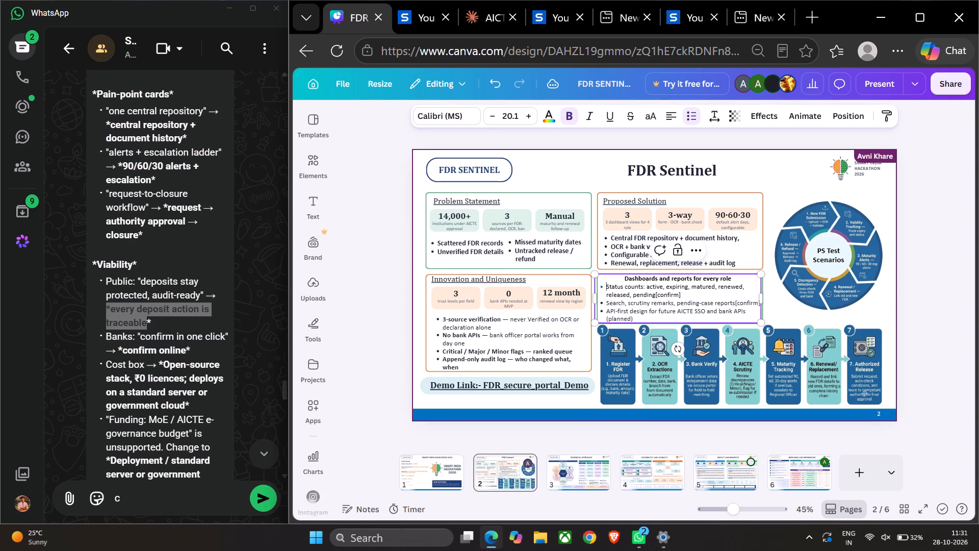
key("BackSpace")
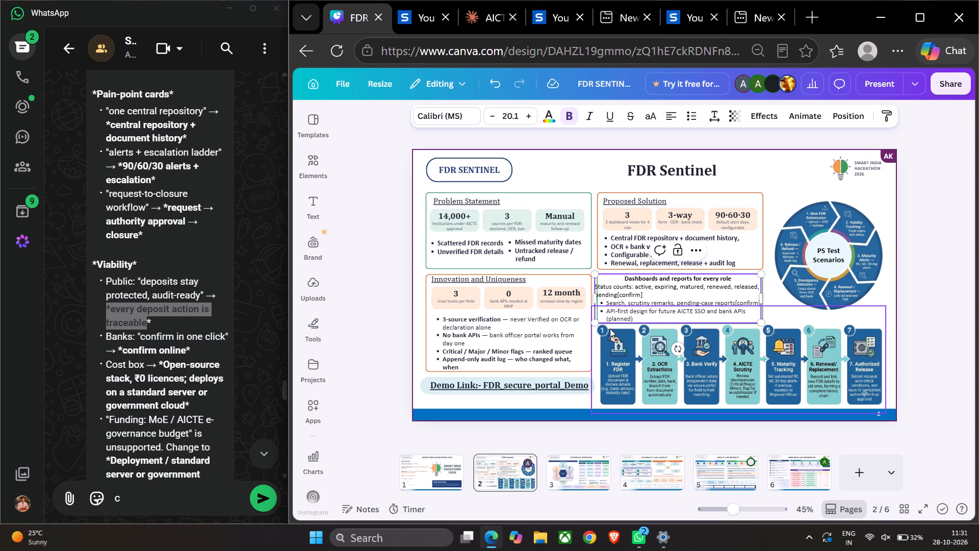
key("Return")
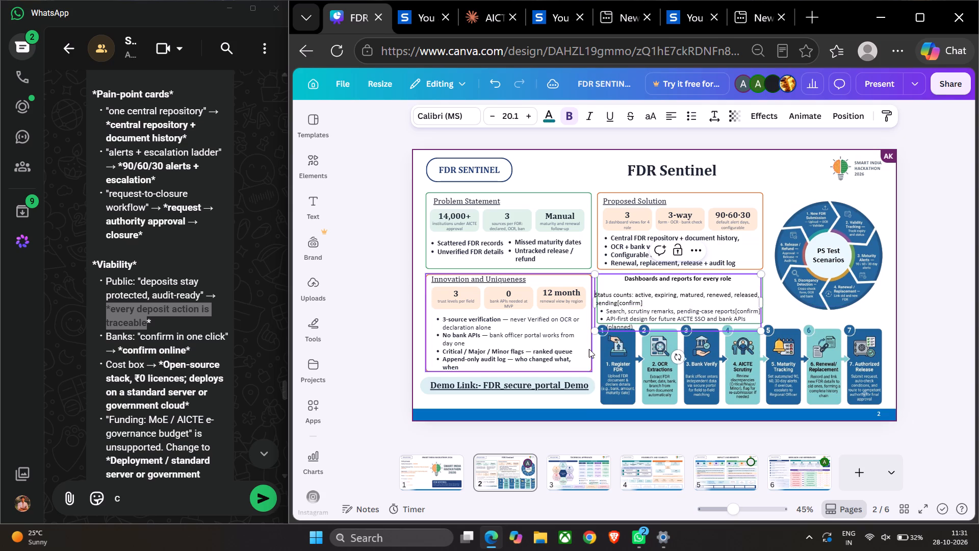
key("ctrl+z")
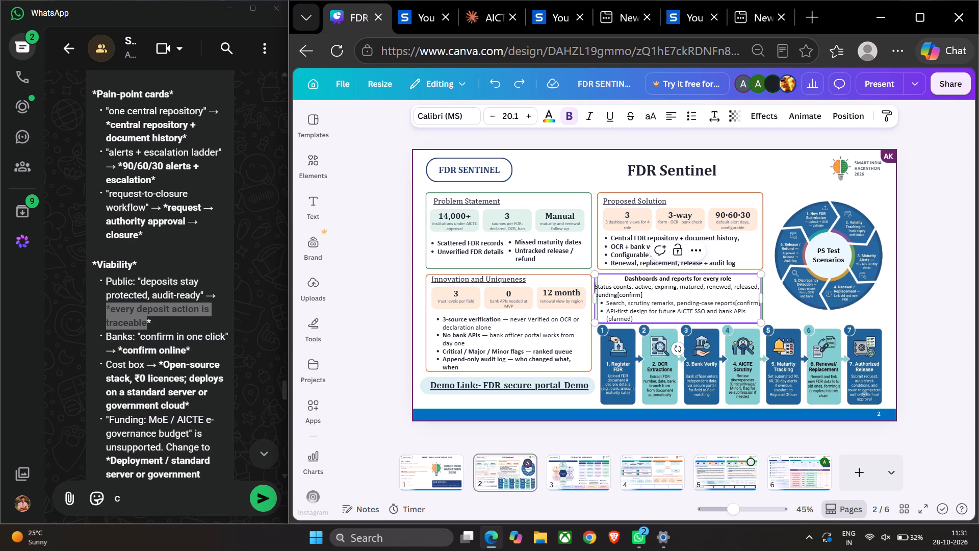
Move the "Status counts" text into a new bullet directly below the "Search, scrutiny remarks" bullet.
left_click_drag(648, 294, 607, 290)
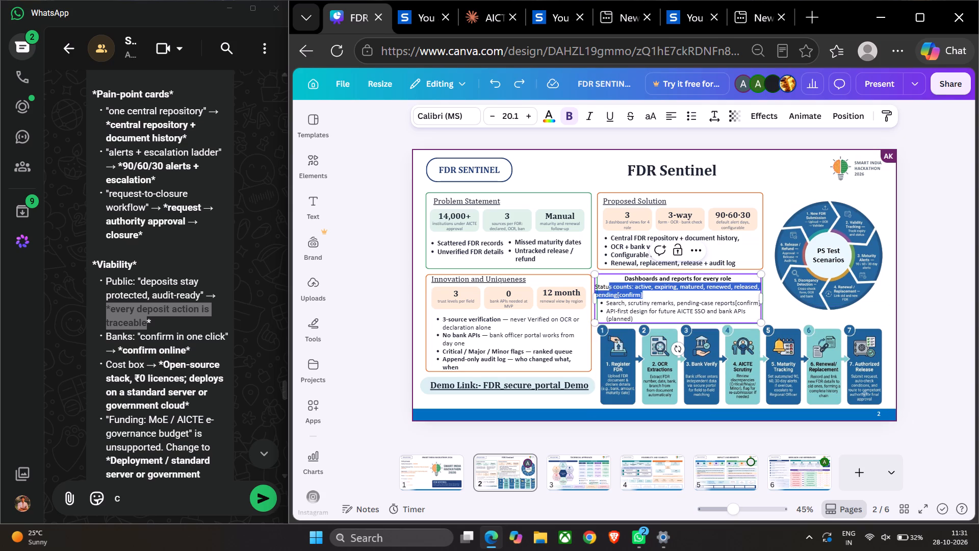
left_click_drag(607, 290, 596, 287)
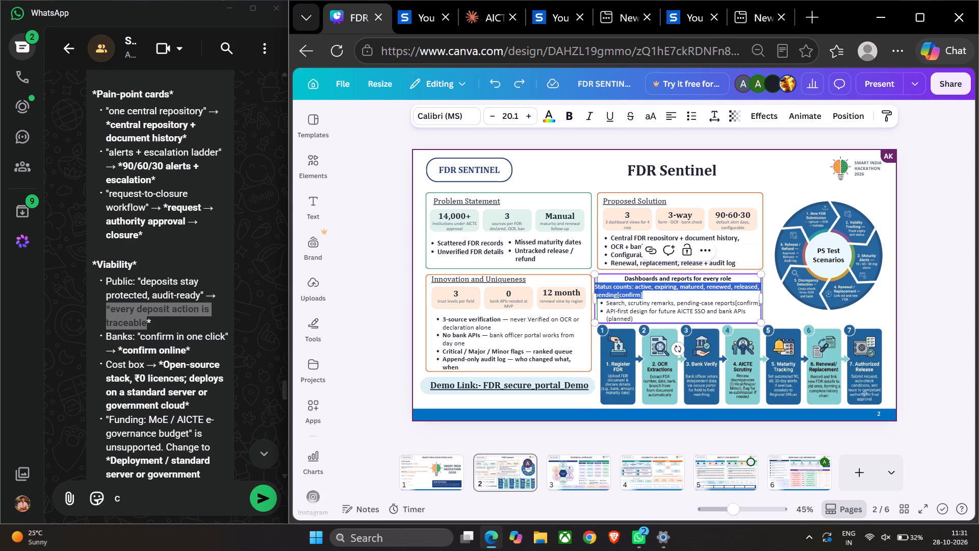
key("ctrl+x")
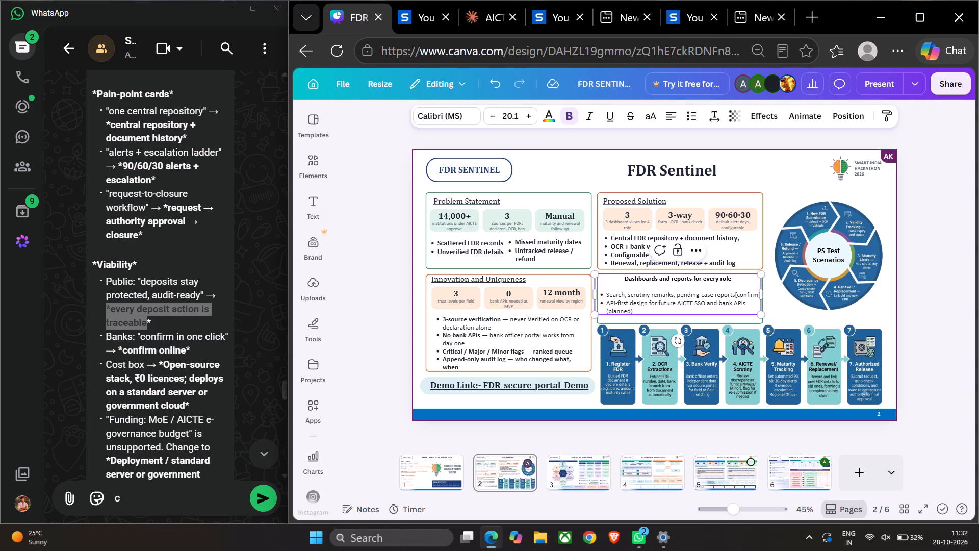
left_click(750, 296)
key("Right")
key("Right")
key("Right")
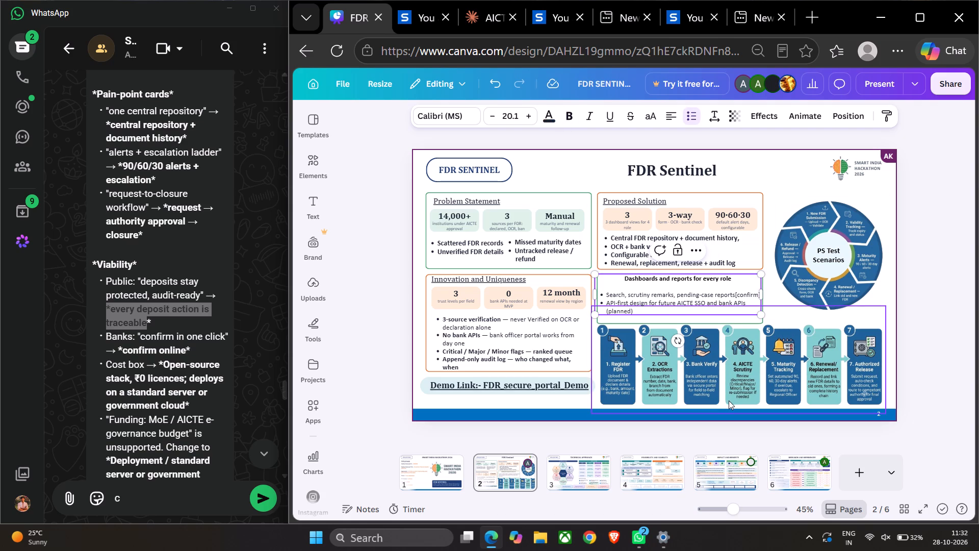
key("Return")
key("ctrl+v")
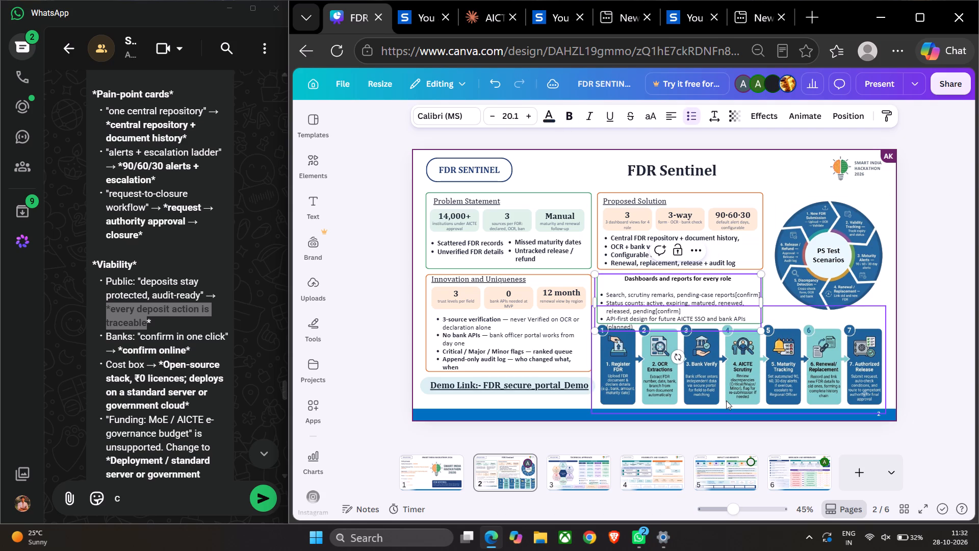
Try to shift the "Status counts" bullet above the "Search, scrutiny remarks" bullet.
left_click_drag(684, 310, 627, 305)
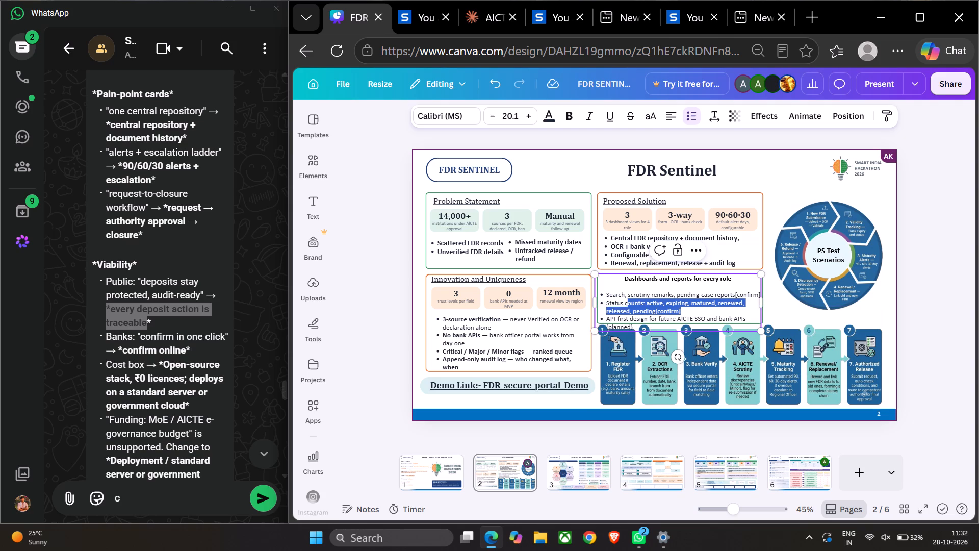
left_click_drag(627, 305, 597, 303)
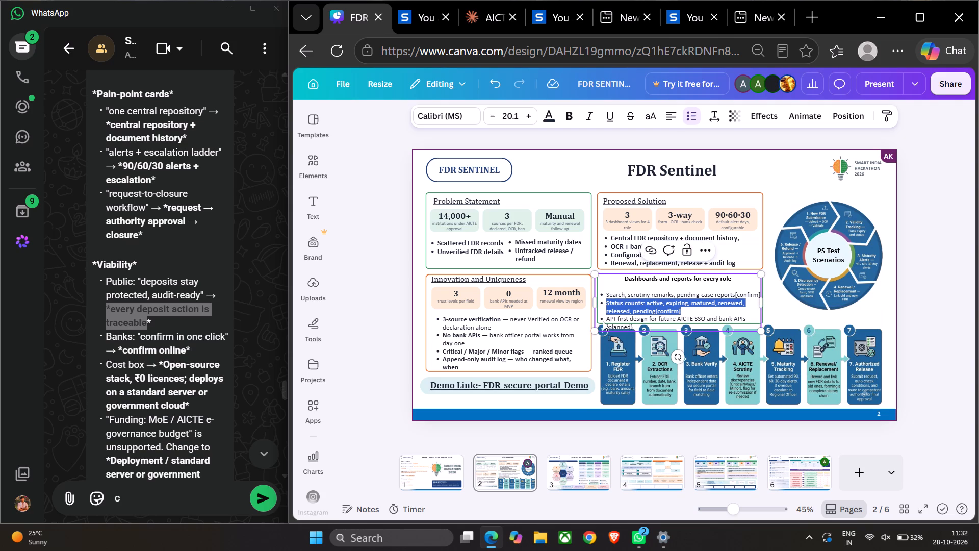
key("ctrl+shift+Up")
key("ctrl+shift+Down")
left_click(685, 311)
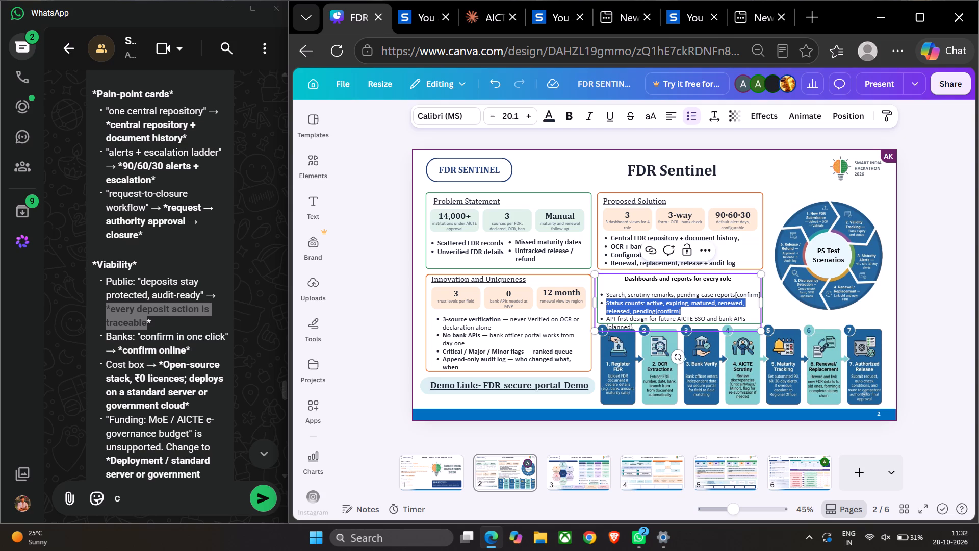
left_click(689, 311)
Move the "Search, scrutiny remarks, pending-case reports[confirm]" bullet directly below the "Status counts" bullet.
triple_click(617, 295)
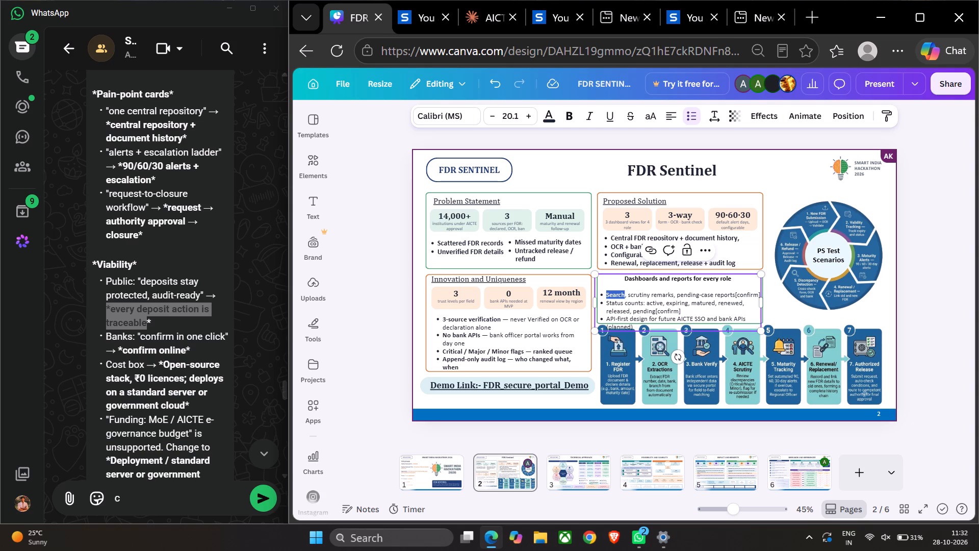
key("ctrl+x")
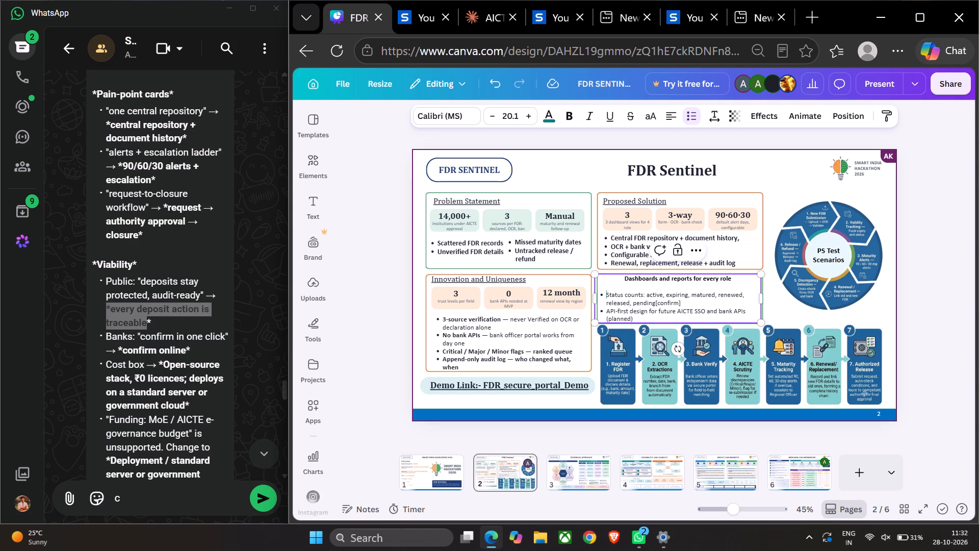
key("ctrl+z")
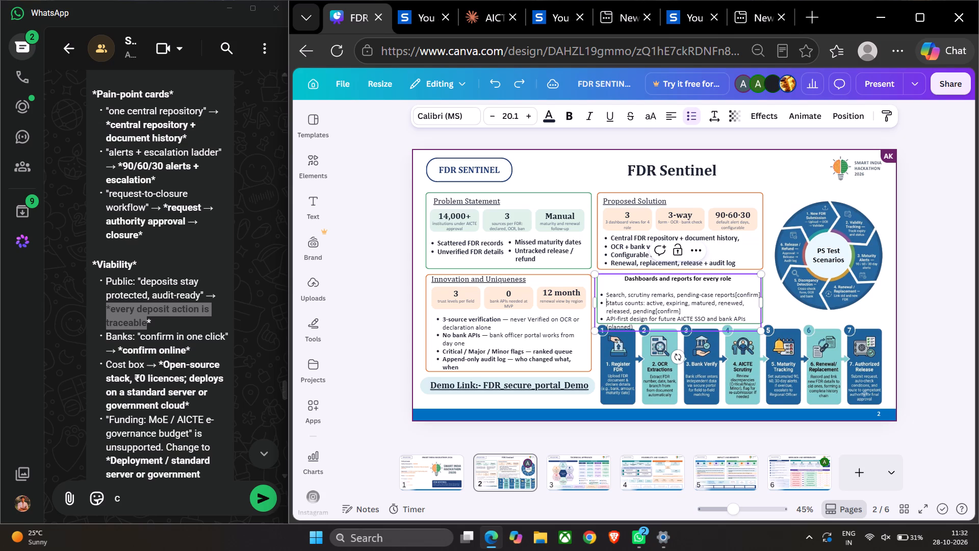
triple_click(644, 295)
triple_click(644, 293)
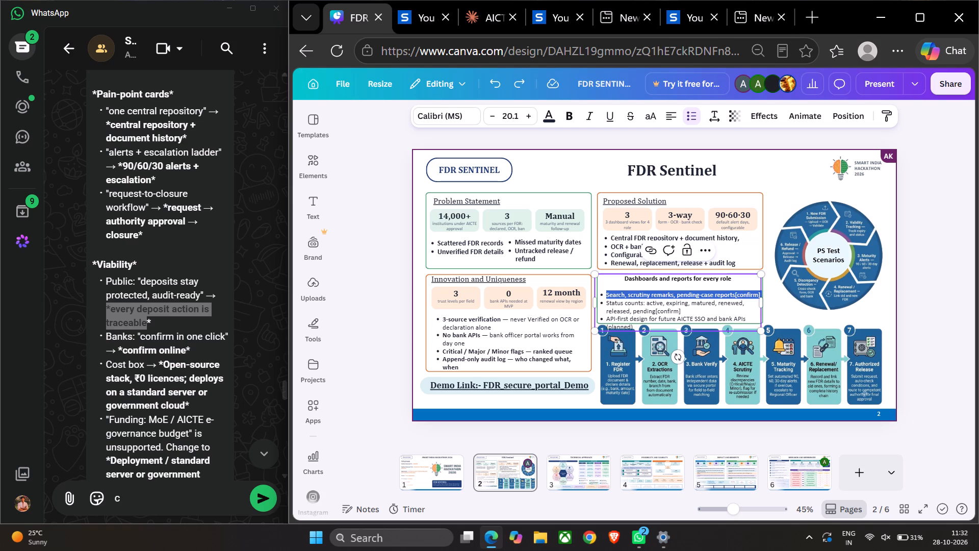
key("ctrl+x")
left_click(684, 306)
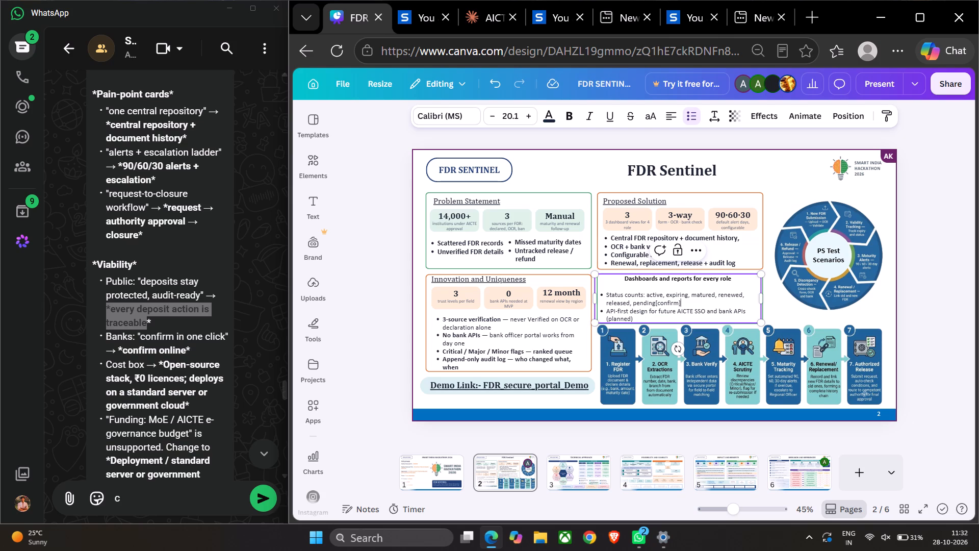
key("Return")
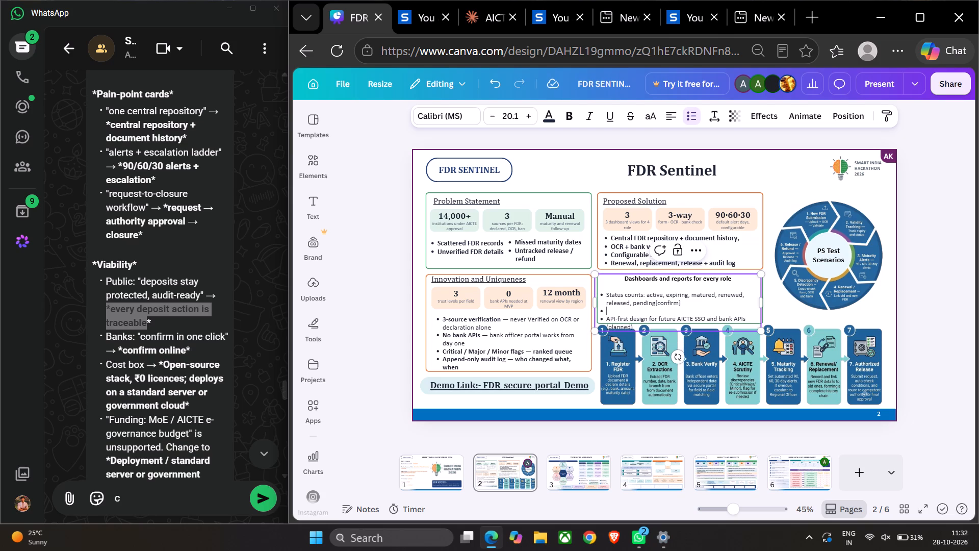
key("ctrl+v")
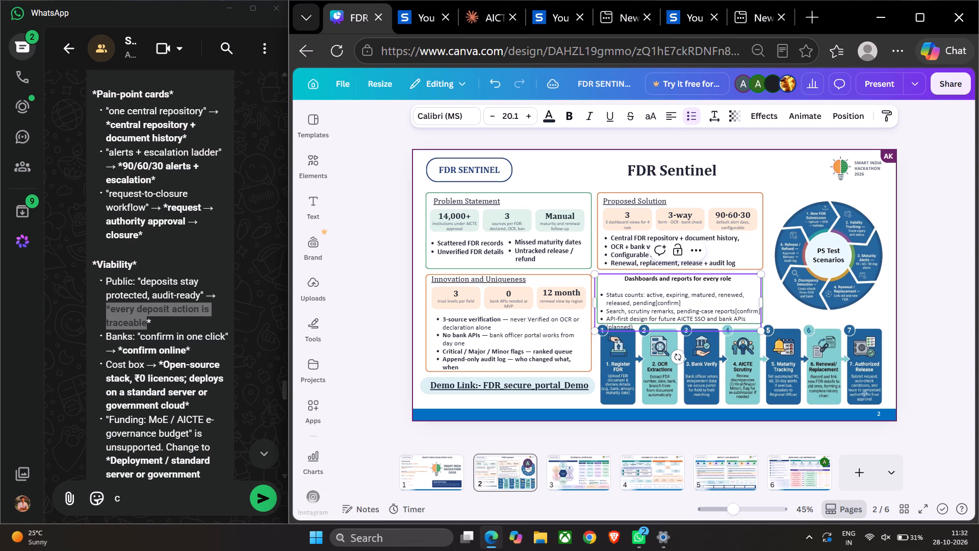
Remove the empty line between the "Dashboards and reports for every role" heading and the "Status counts" bullet.
left_click(603, 288)
left_click(606, 288)
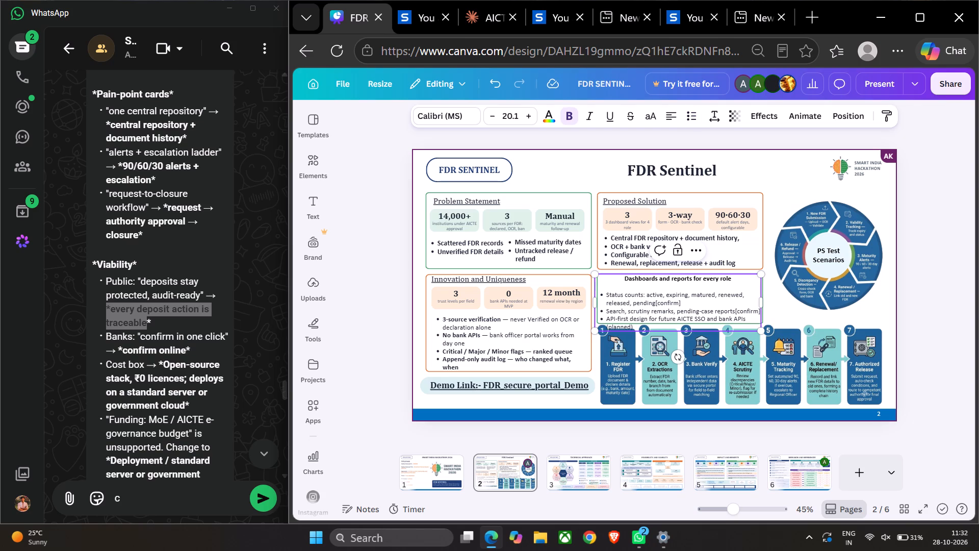
left_click(608, 295)
left_click(606, 295)
left_click(616, 295)
key("Left")
key("Left")
key("Left")
key("Left")
key("Left")
key("Left")
key("Left")
key("Left")
key("Left")
key("Left")
key("Left")
key("Left")
key("Left")
key("Left")
key("Down")
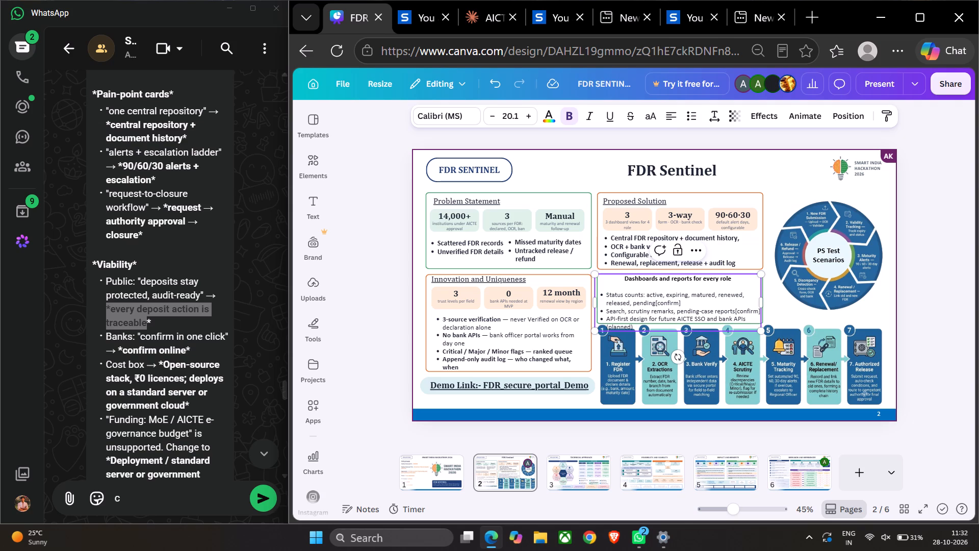
left_click(740, 279)
key("Down")
Remove the remaining blank line under the "Dashboards and reports for every role" heading so the "Status counts" bullet follows directly.
key("BackSpace")
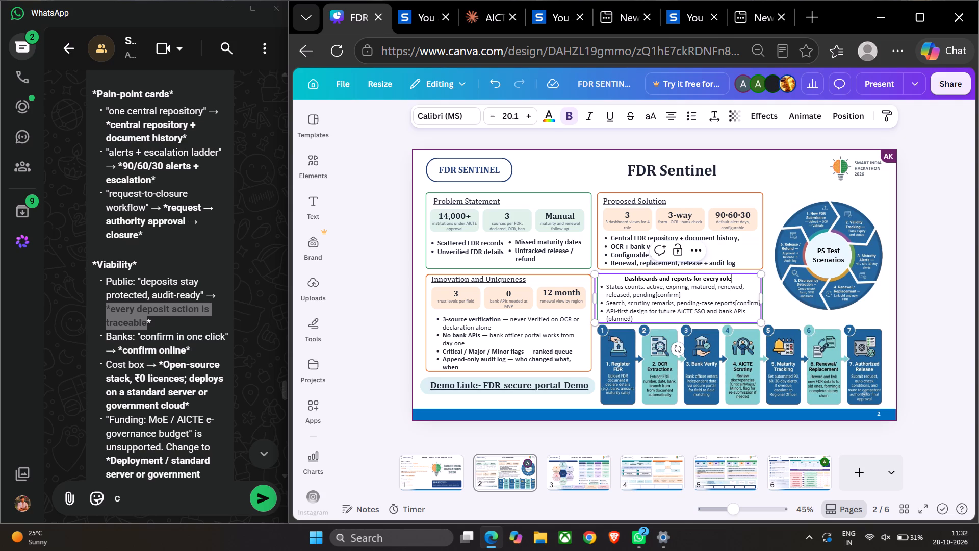
left_click(774, 314)
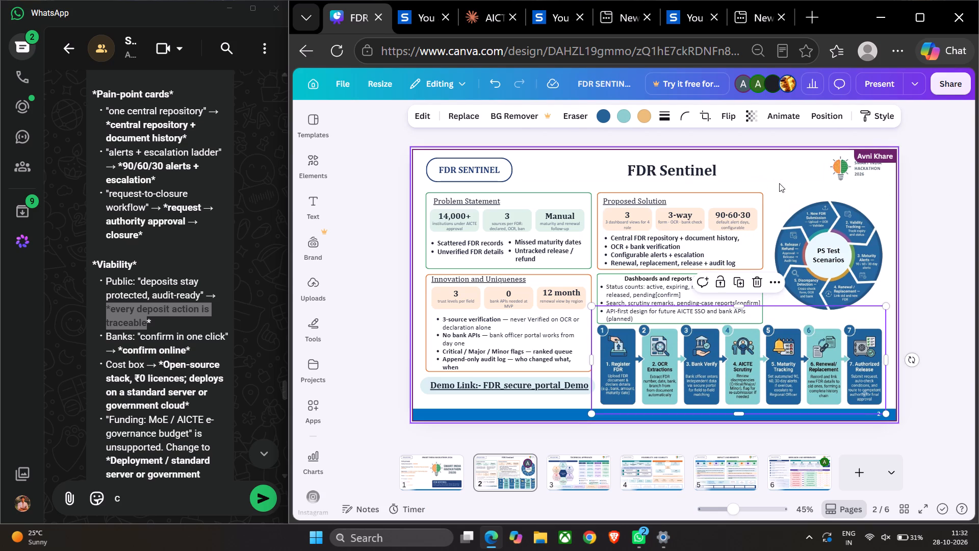
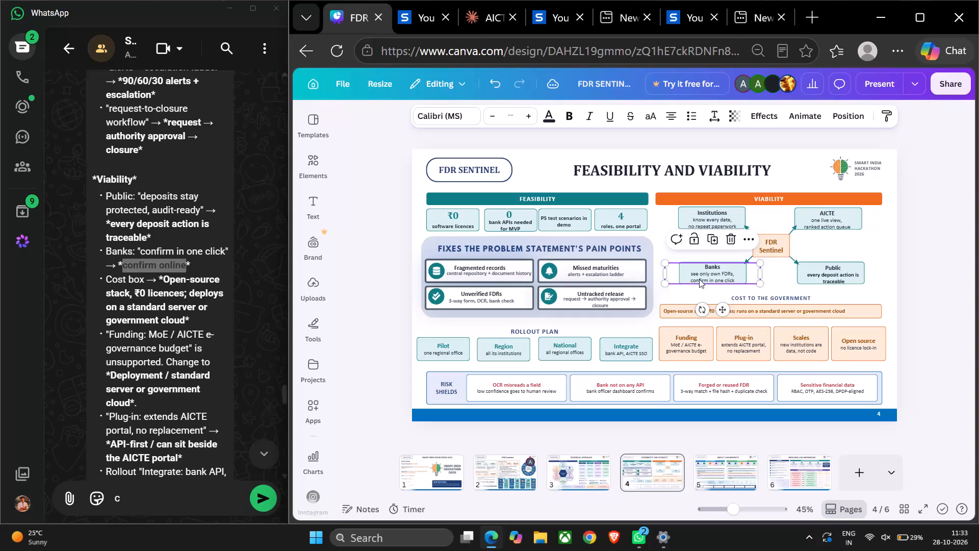
Replace "confirm in one click" in the Banks box of the Viability diagram with the copied wording "confirm online".
double_click(698, 279)
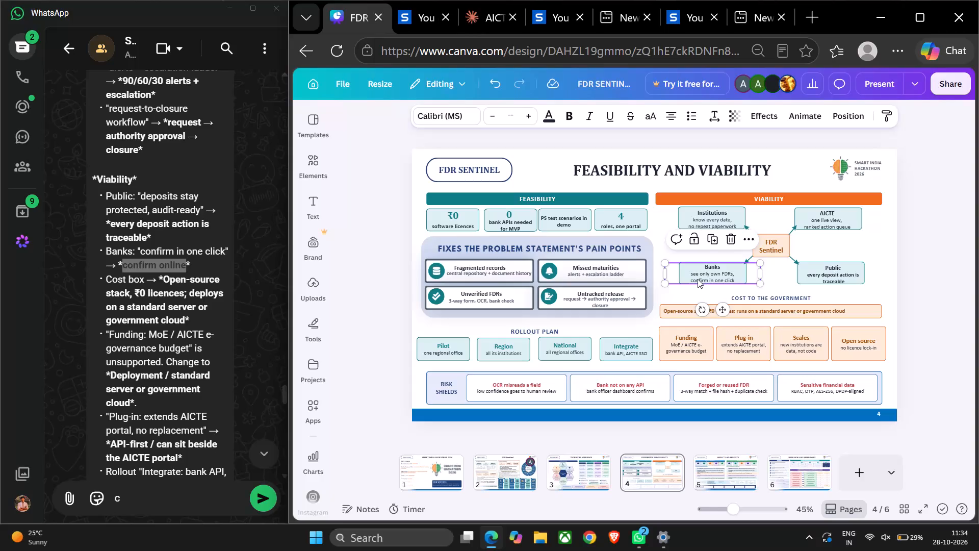
left_click(698, 279)
scroll(693, 279, "down", 2)
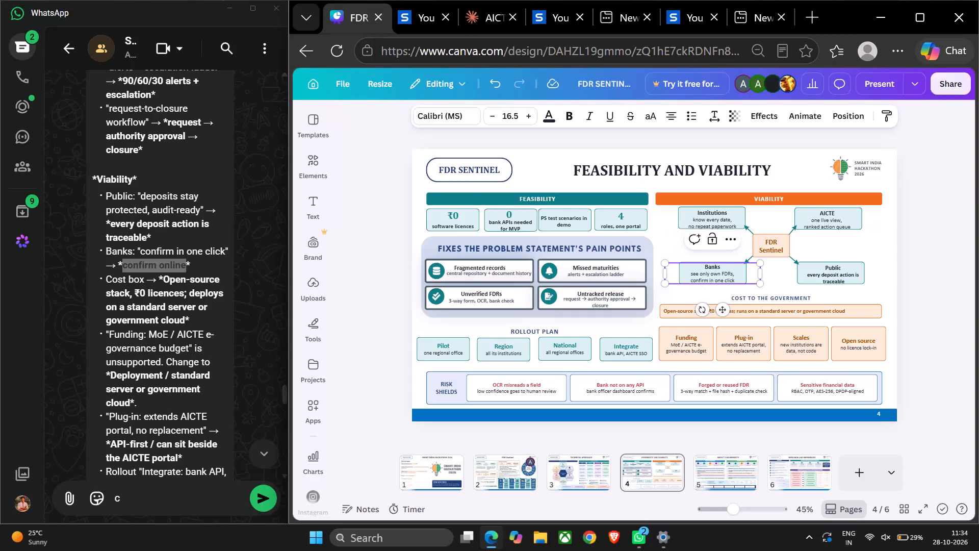
scroll(693, 279, "up", 4, "ctrl")
left_click_drag(700, 285, 707, 285)
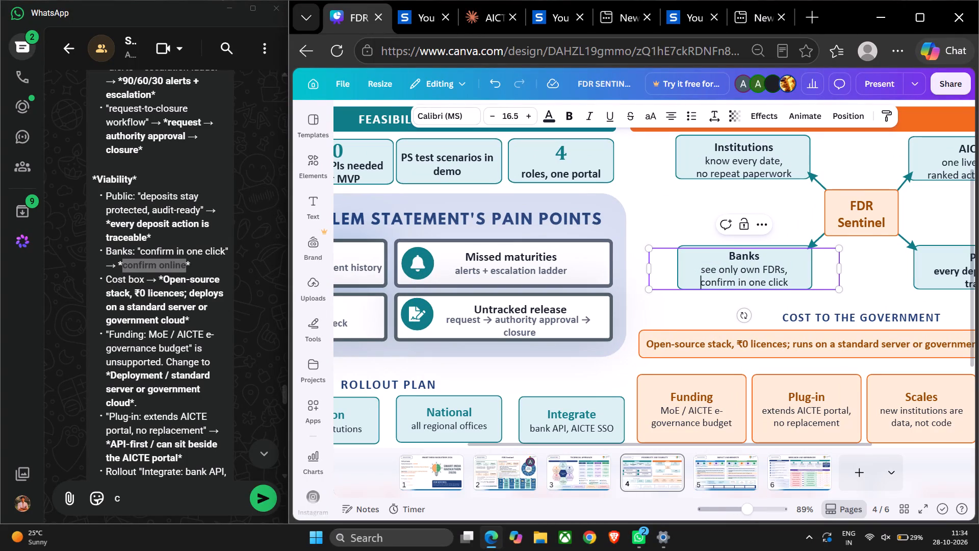
left_click_drag(707, 285, 787, 283)
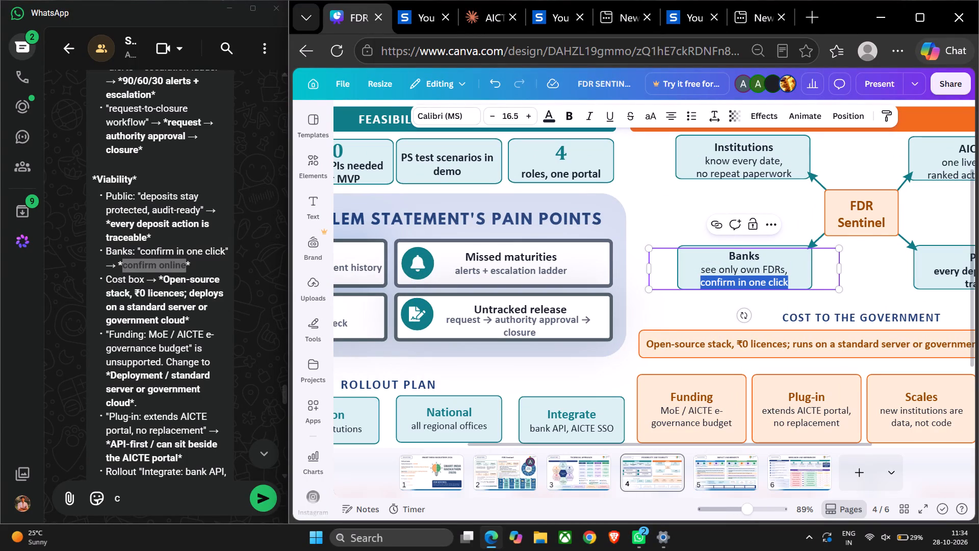
key("ctrl+v")
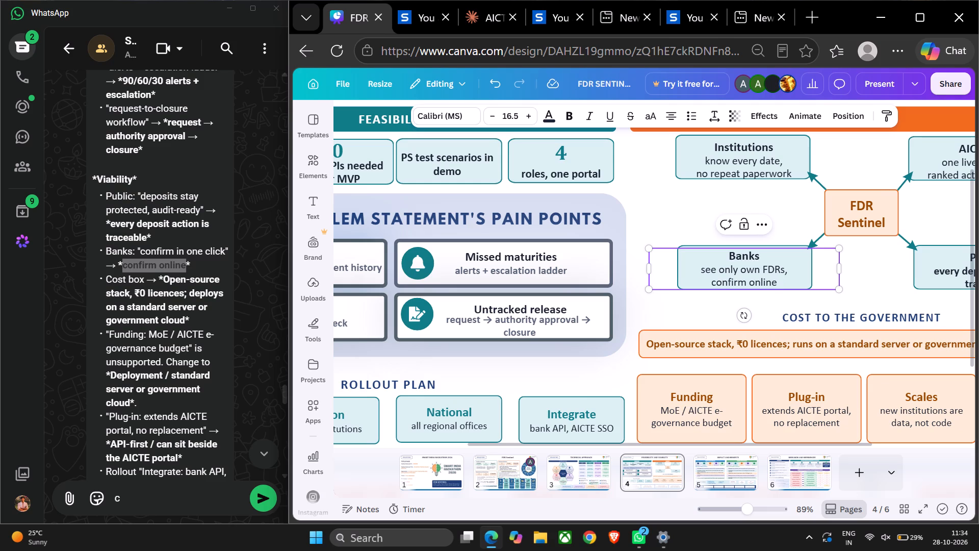
Make the "see only own FDRs, confirm online" text under Banks in the viability diagram bold.
left_click(702, 268)
left_click_drag(702, 268, 776, 286)
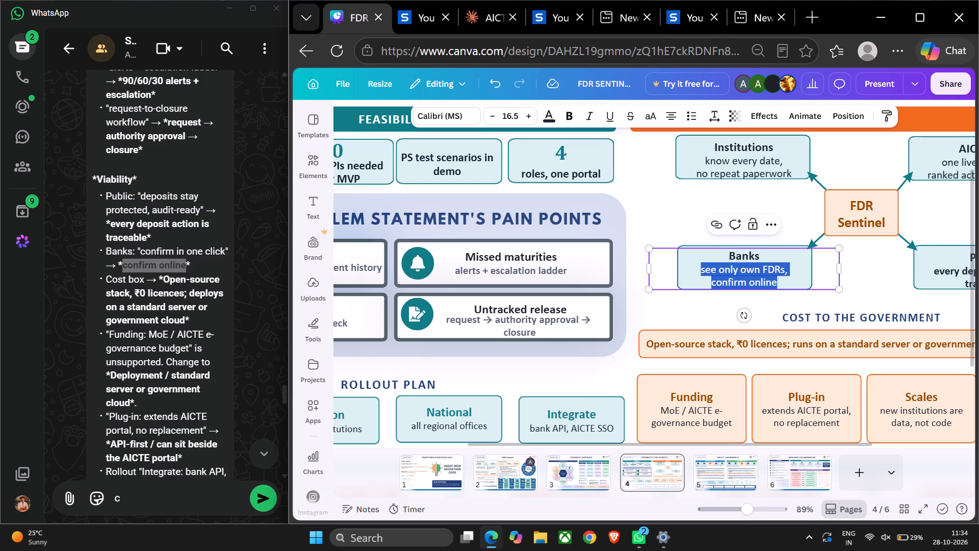
left_click_drag(776, 286, 776, 284)
left_click(573, 117)
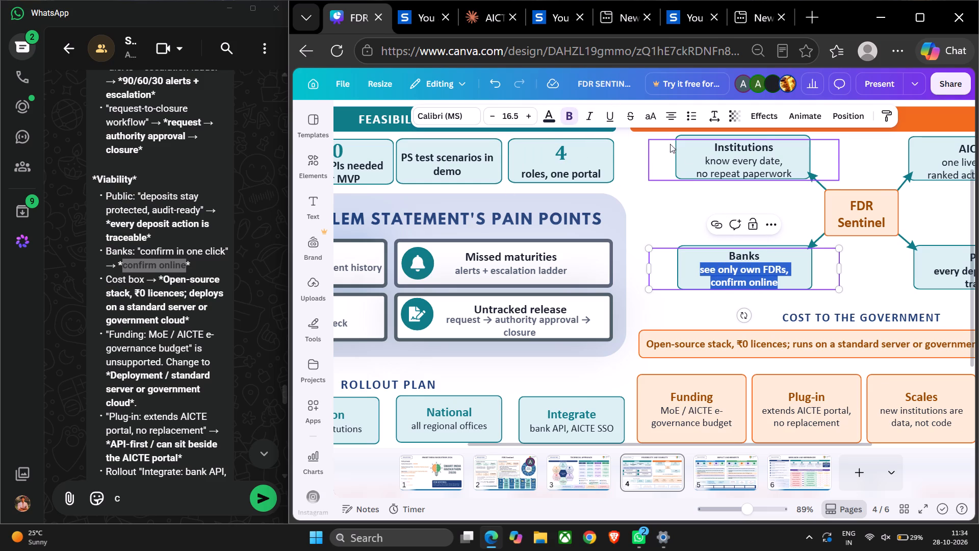
Make the "know every date, no repeat paperwork" text under Institutions bold, keeping the text box in place.
left_click(697, 157)
left_click_drag(703, 160, 733, 168)
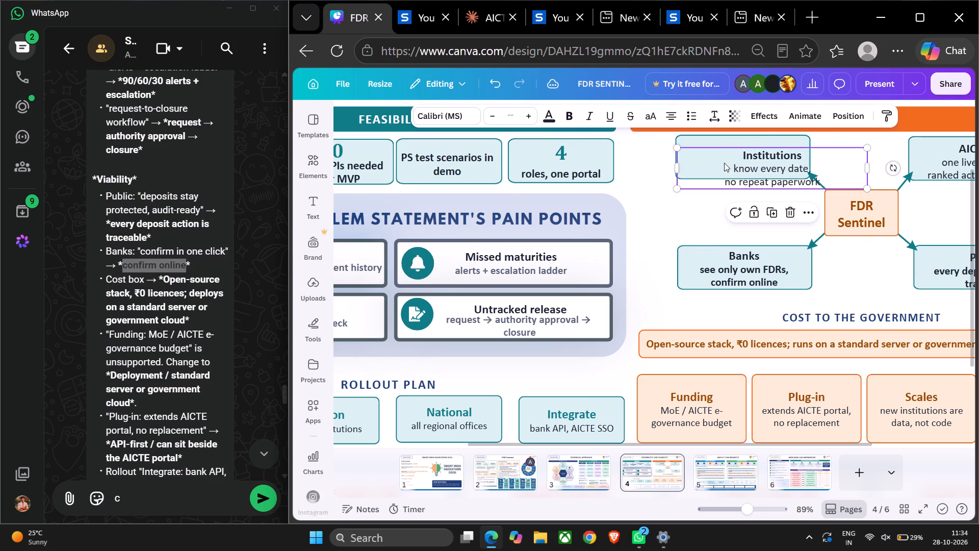
key("ctrl+z")
triple_click(722, 158)
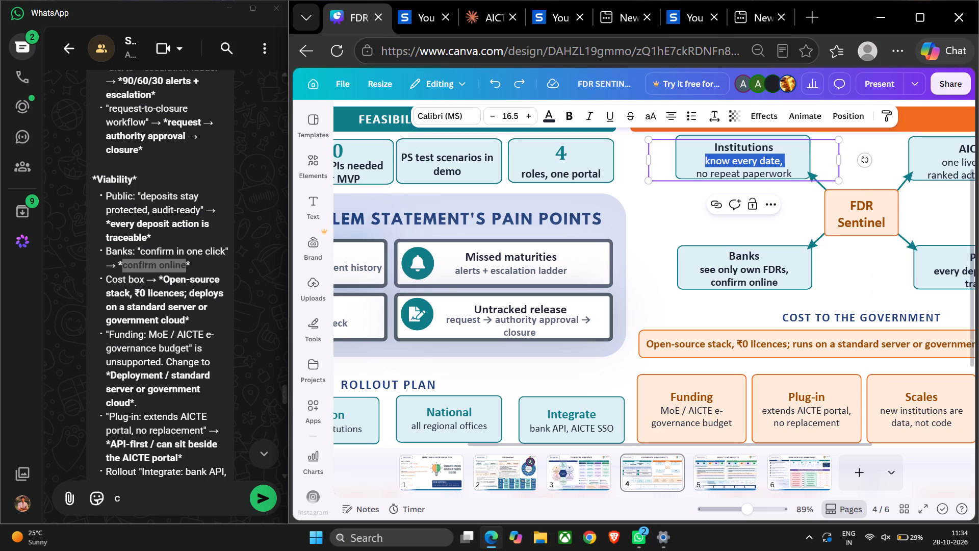
key("ctrl+shift+Down")
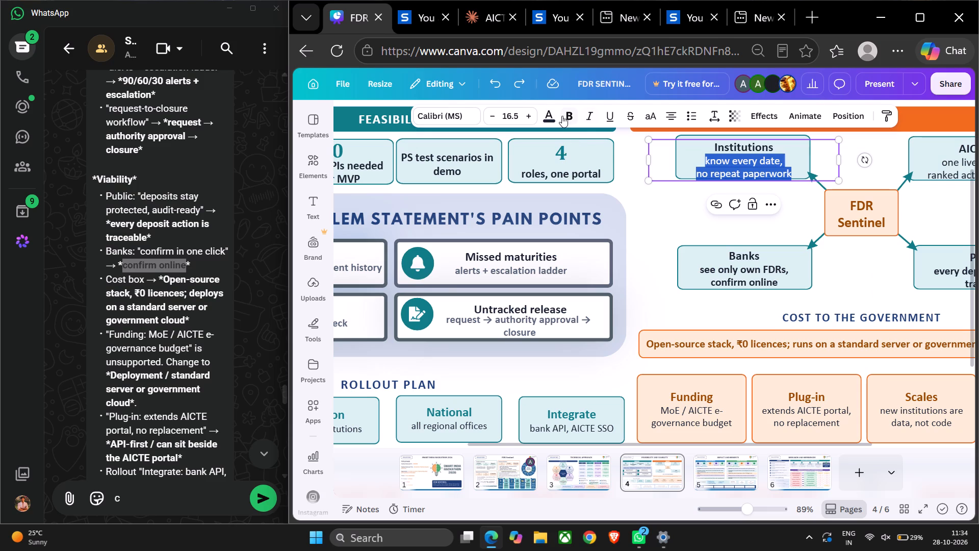
left_click(566, 116)
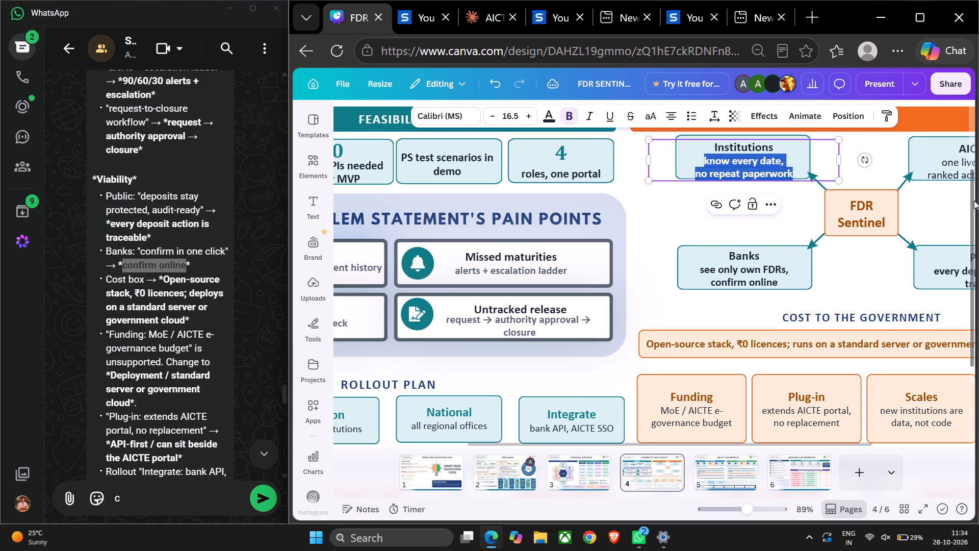
Make the "one live view, ranked action queue" text under AICTE bold.
left_click(951, 164)
double_click(945, 159)
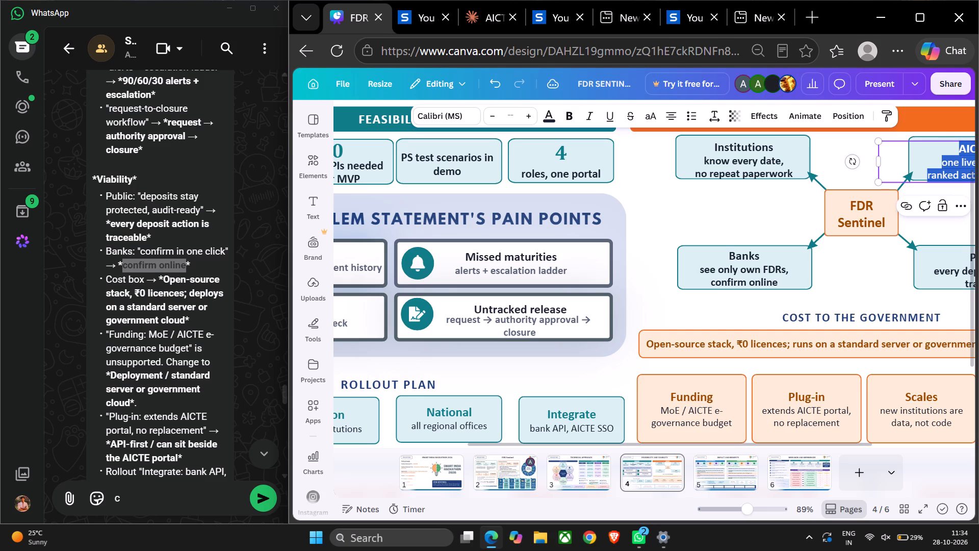
double_click(959, 164)
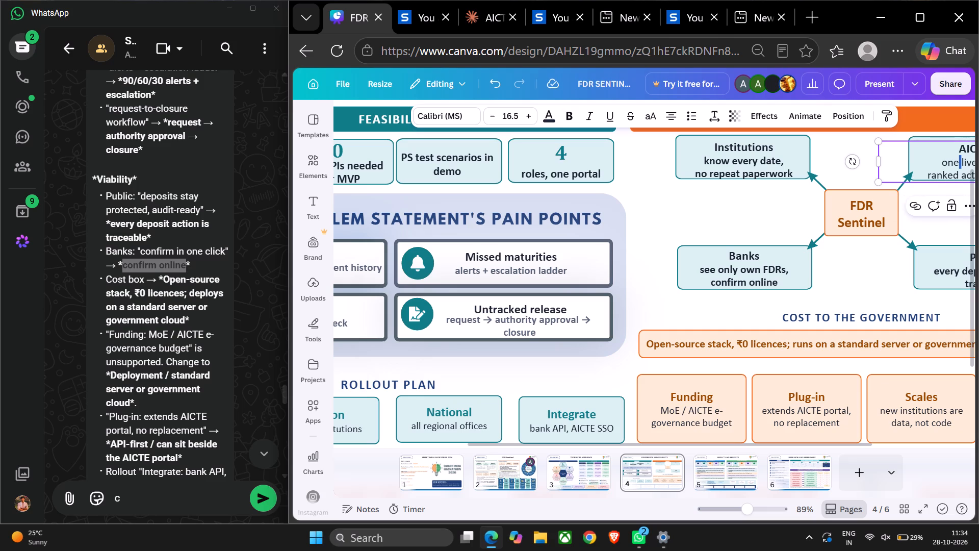
key("ctrl+shift+Down")
left_click(881, 273)
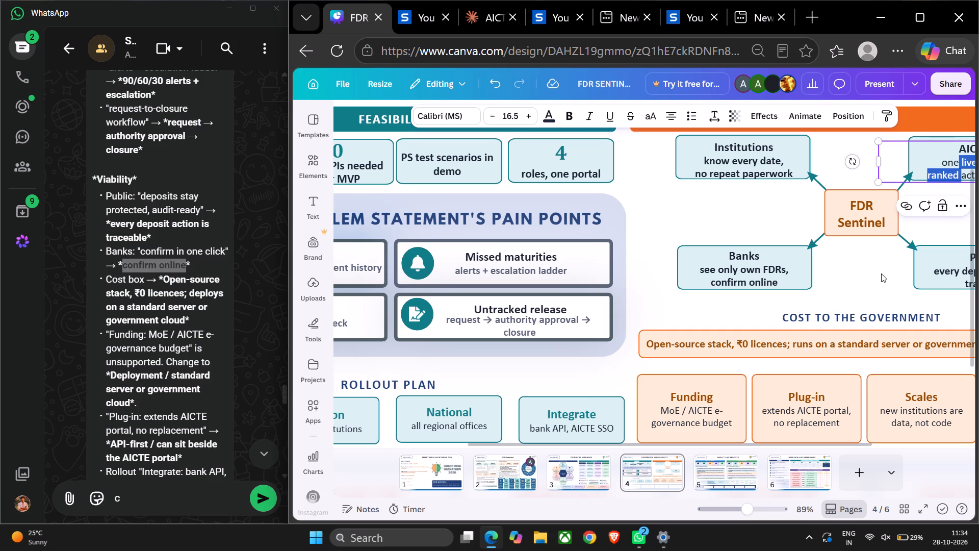
scroll(884, 271, "down", 3, "ctrl")
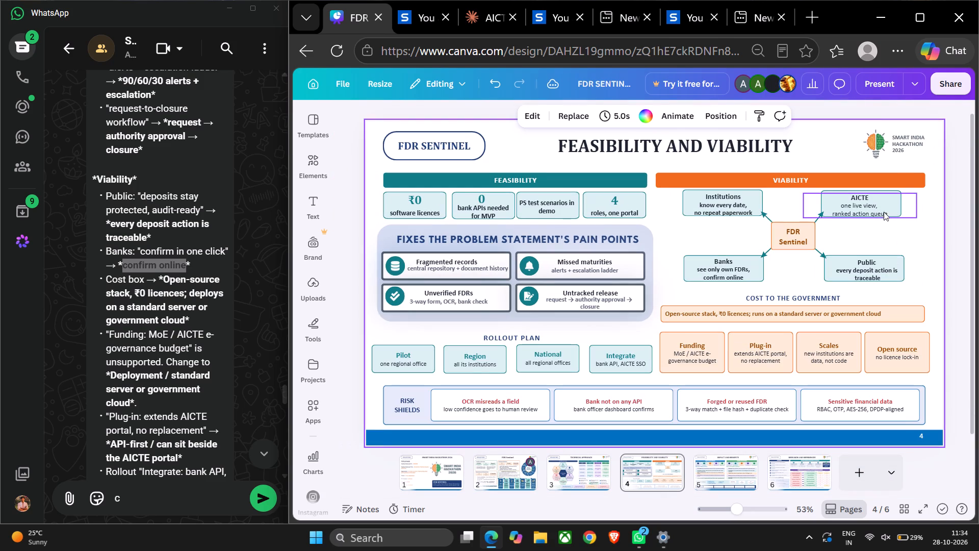
left_click(877, 208)
left_click(890, 214)
left_click(890, 213)
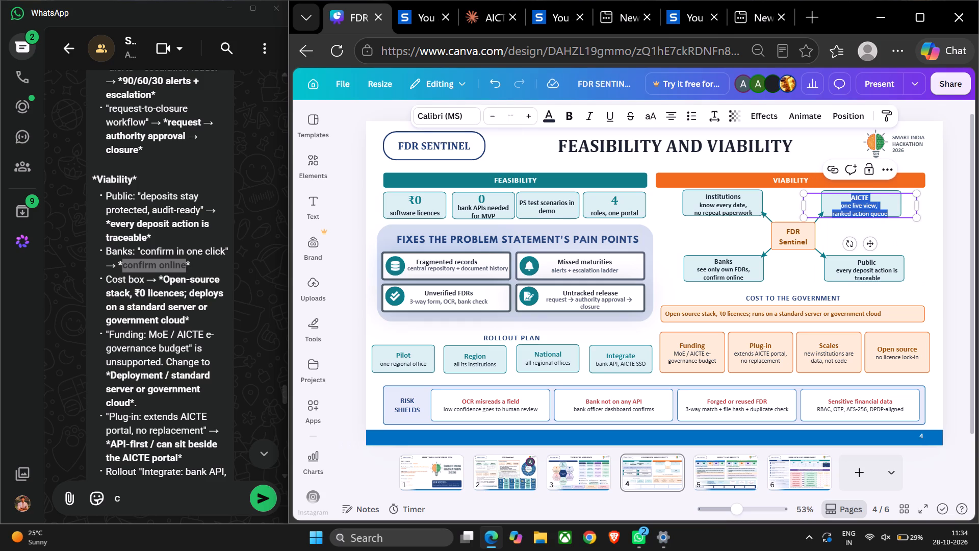
double_click(889, 212)
left_click_drag(889, 212, 839, 205)
left_click(572, 116)
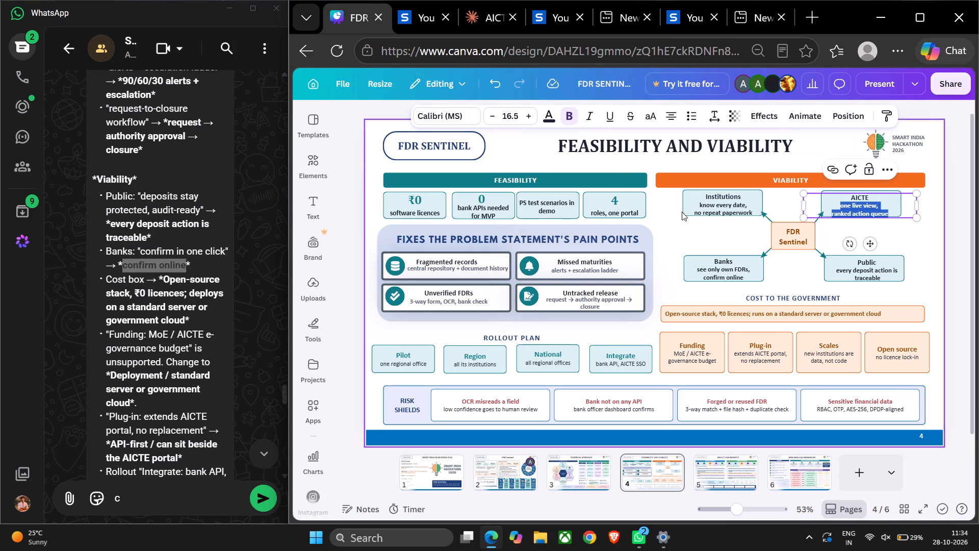
left_click(794, 282)
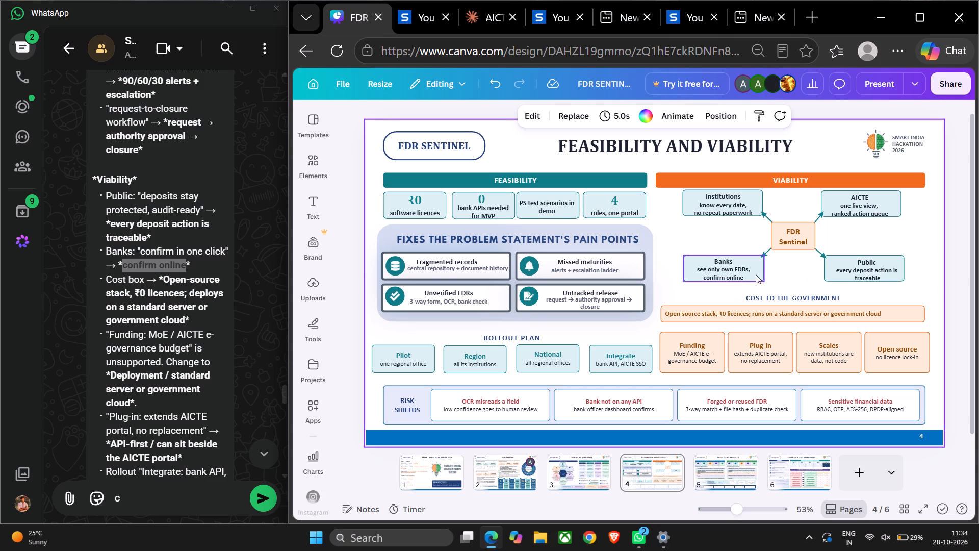
Increase the font size of the "AICTE" heading in the viability diagram.
triple_click(865, 196)
double_click(862, 197)
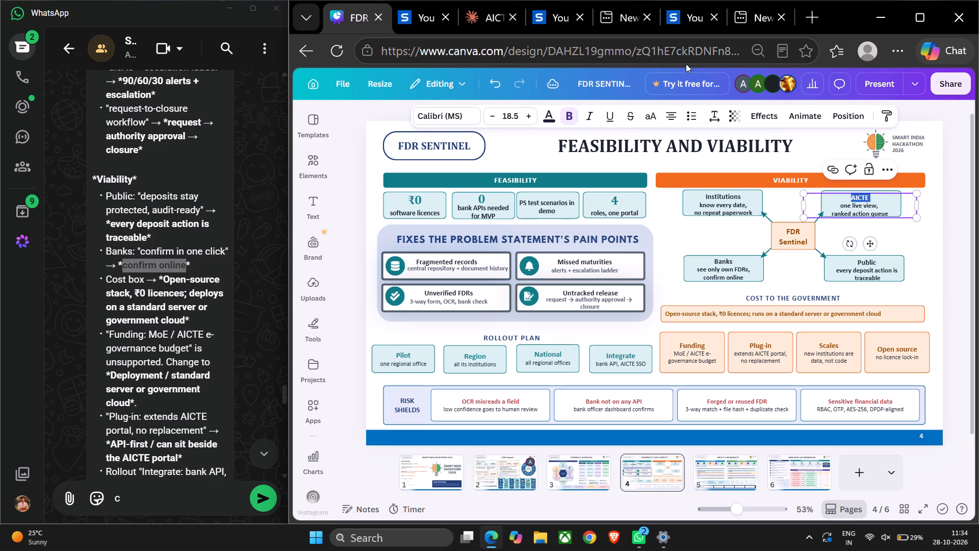
left_click(527, 117)
left_click(529, 115)
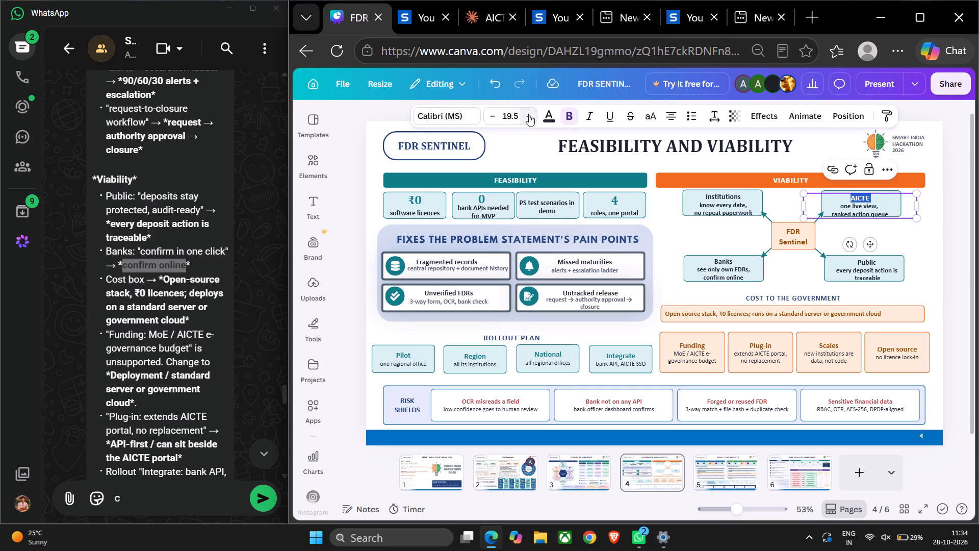
Increase the "Institutions" heading's font size to 20.5, keeping it bold.
left_click(743, 195)
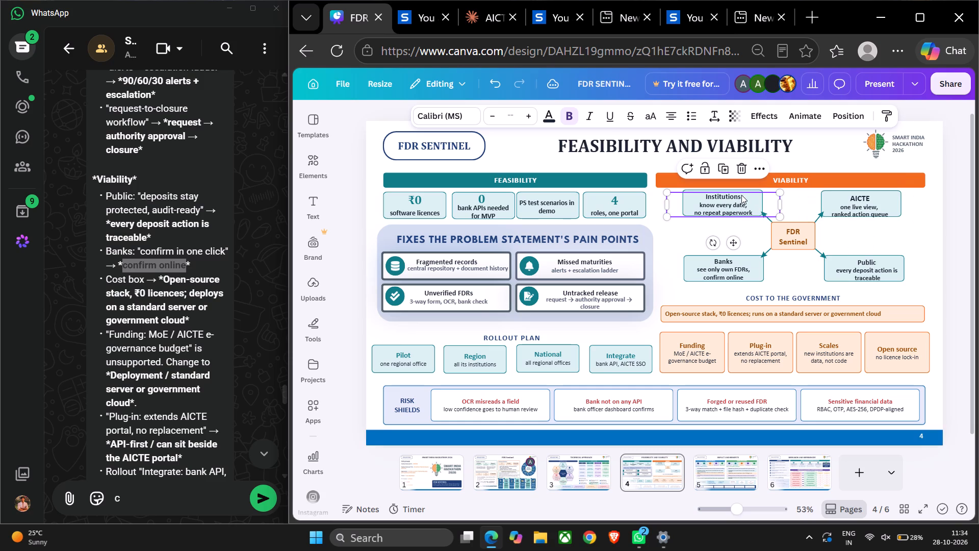
double_click(740, 195)
left_click(739, 195)
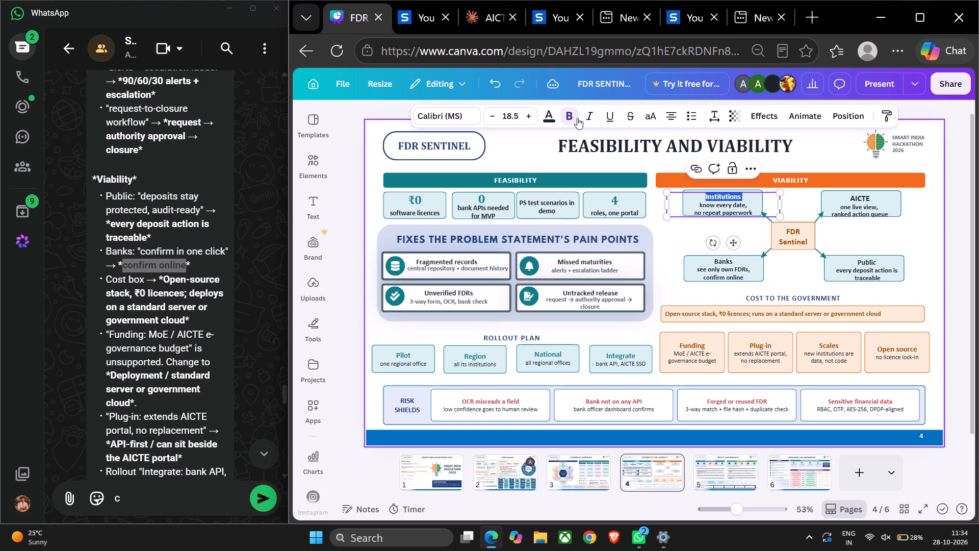
left_click(566, 118)
left_click(566, 118)
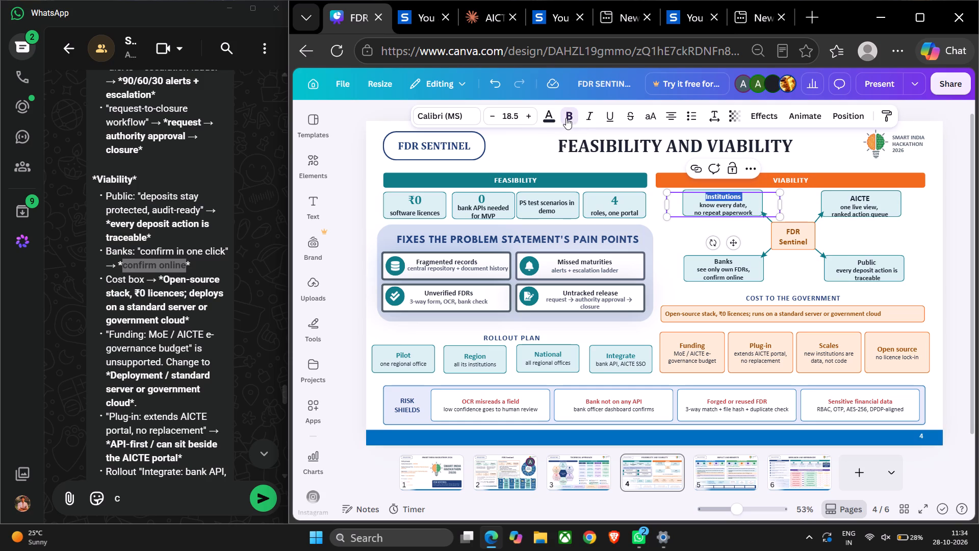
left_click(525, 112)
left_click(525, 112)
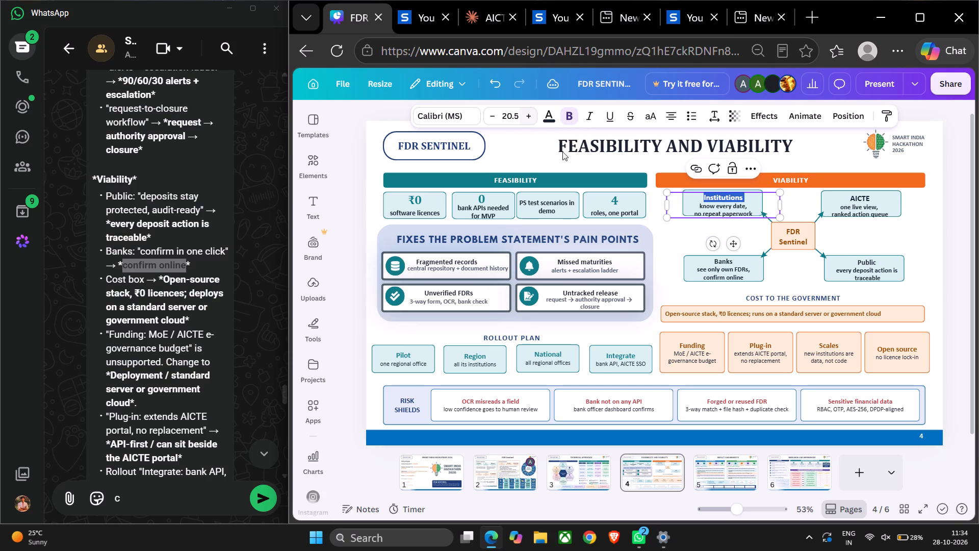
Increase the "Banks" heading's font size by two points.
left_click(740, 259)
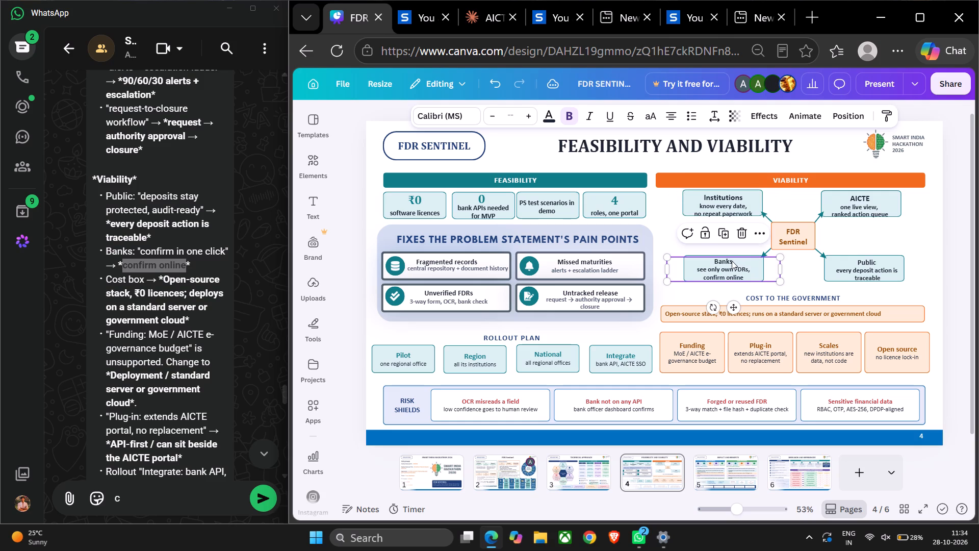
double_click(732, 261)
double_click(731, 261)
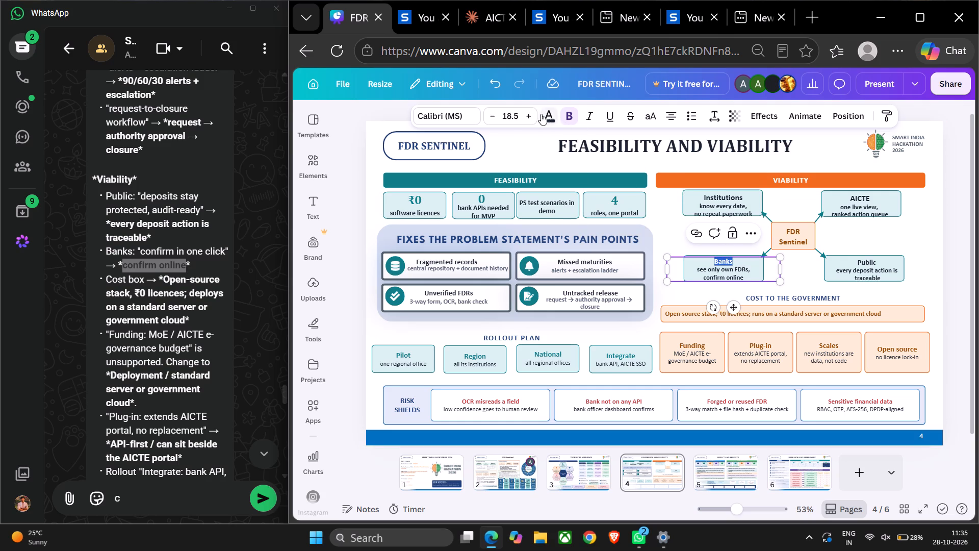
double_click(528, 114)
Increase the "Public" heading's font size by two points.
left_click(871, 273)
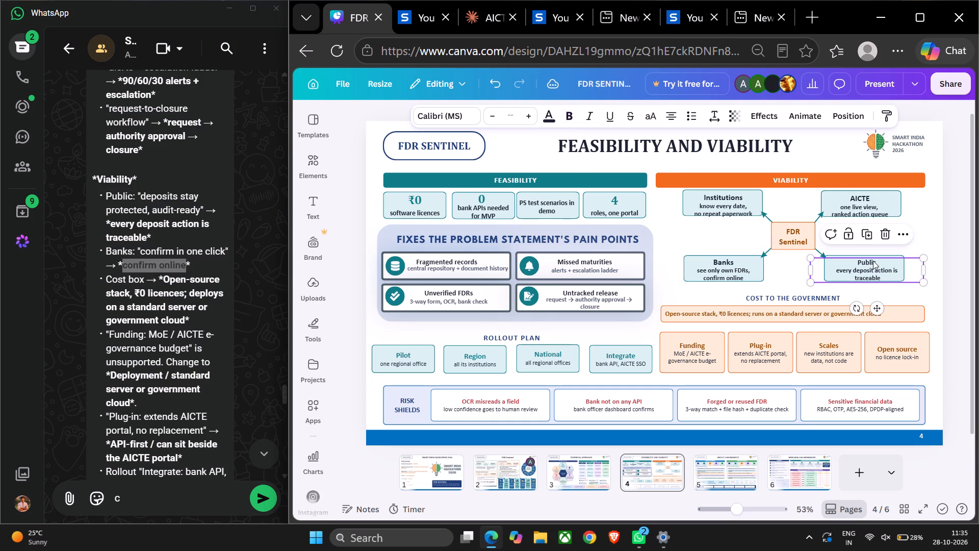
double_click(873, 261)
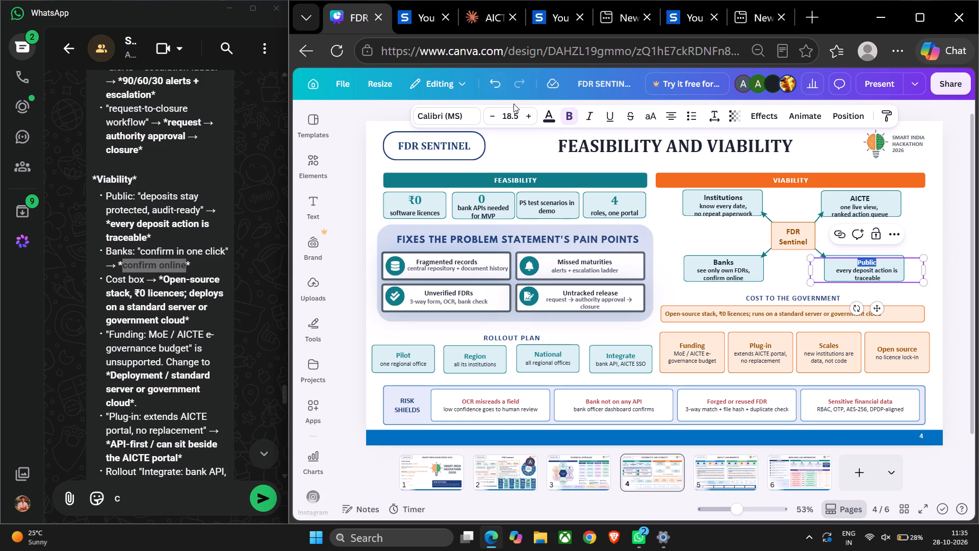
double_click(532, 115)
left_click(660, 232)
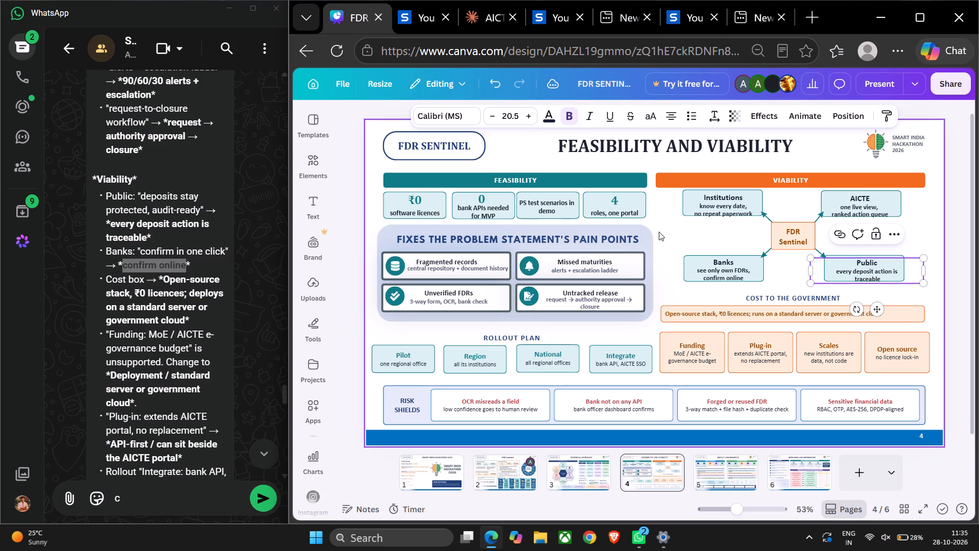
Nudge the Institutions and AICTE texts upward so that all their lines fit inside their boxes.
left_click(726, 207)
left_click(729, 246)
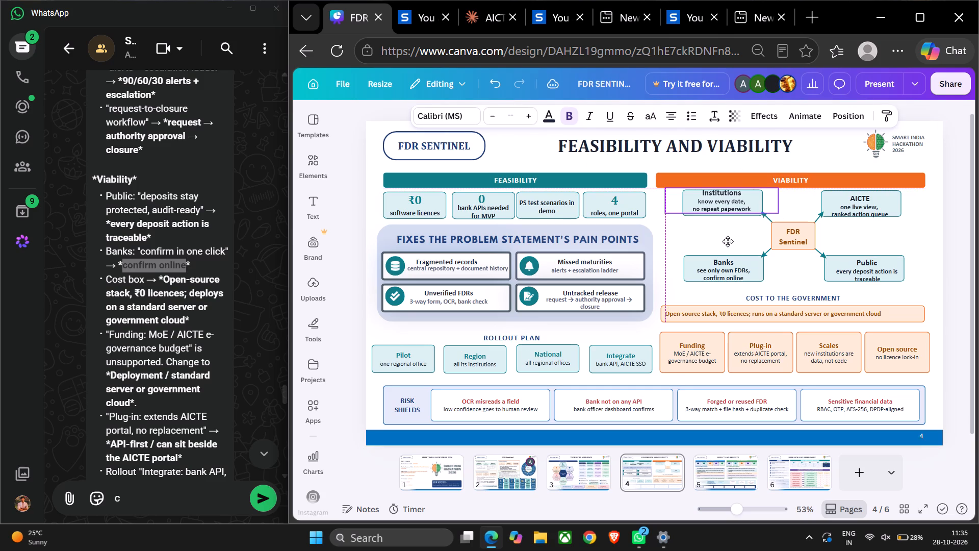
left_click(729, 243)
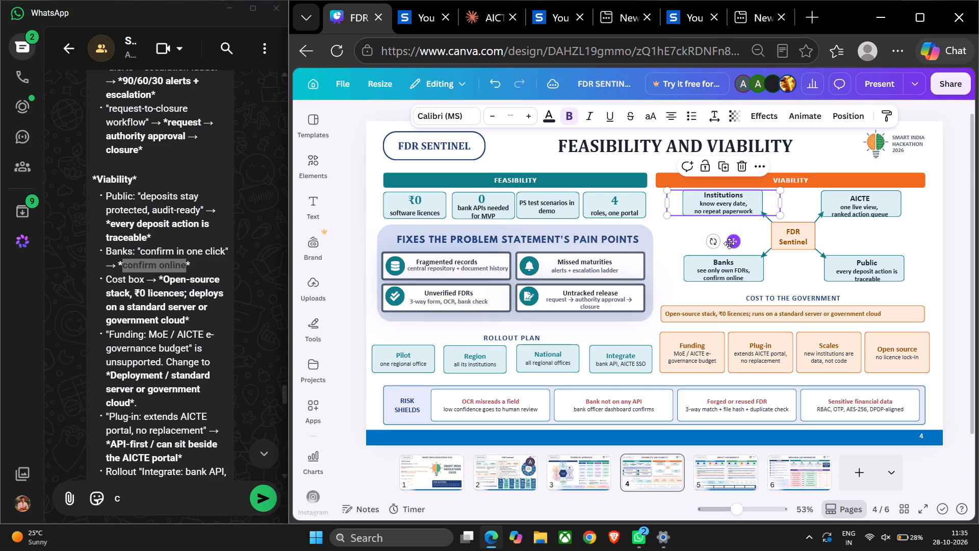
left_click(689, 240)
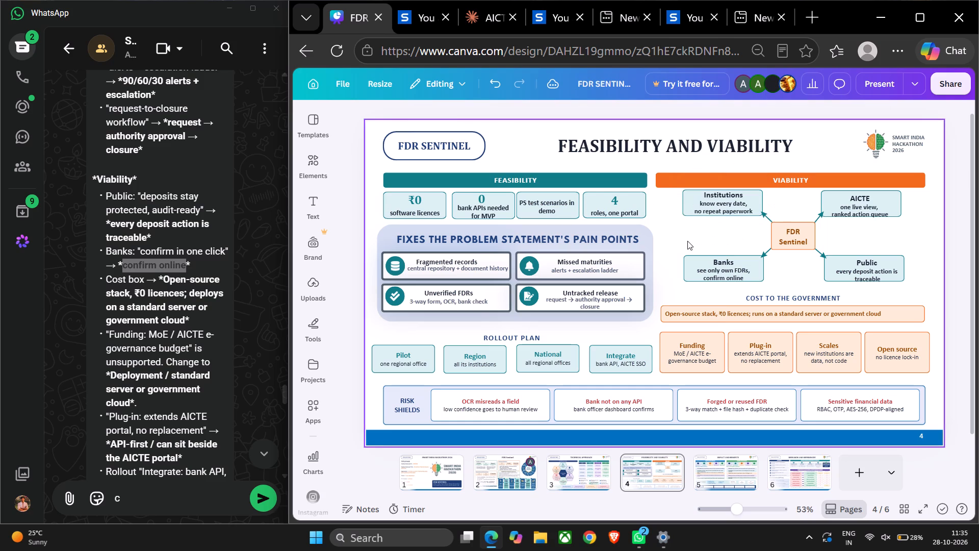
left_click(846, 207)
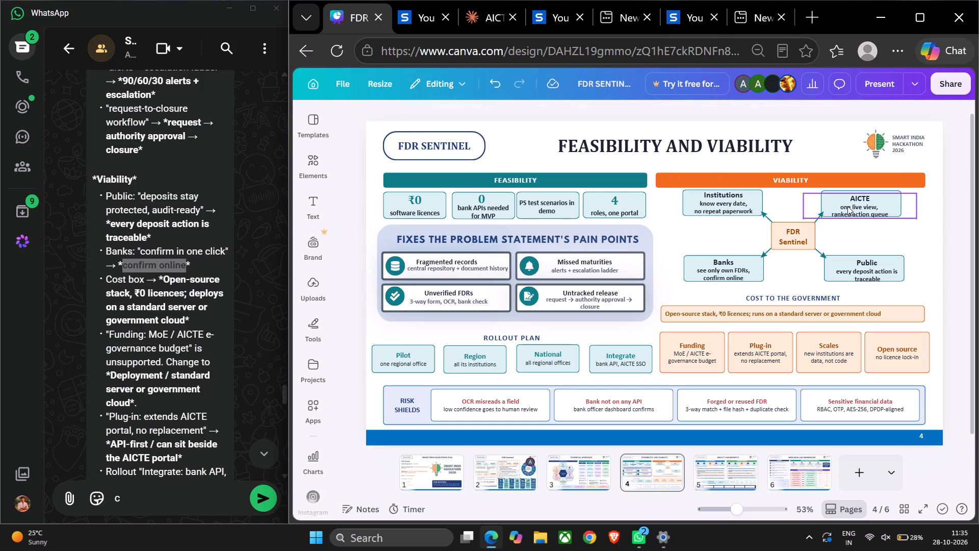
left_click(874, 246)
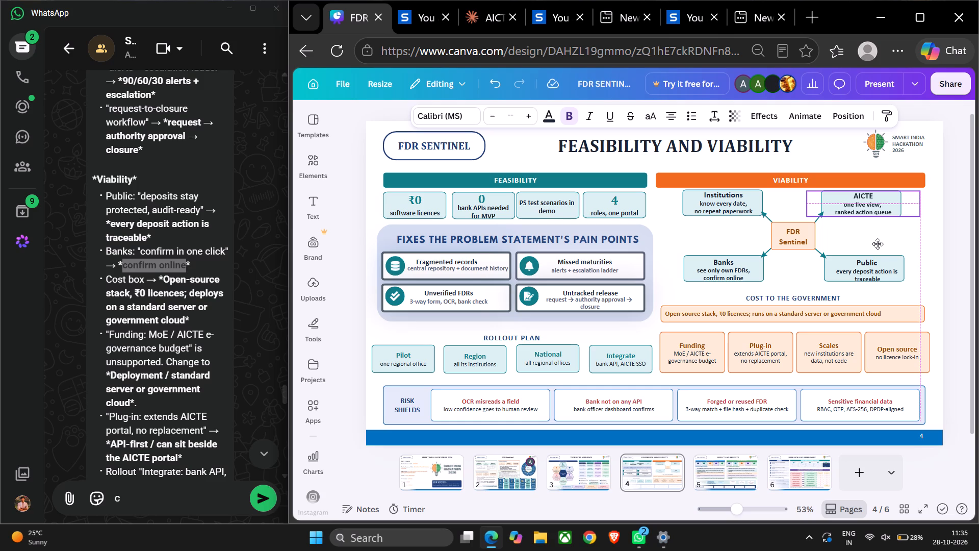
Nudge the Public and Banks texts upward so that their last lines fit inside their boxes.
left_click(883, 277)
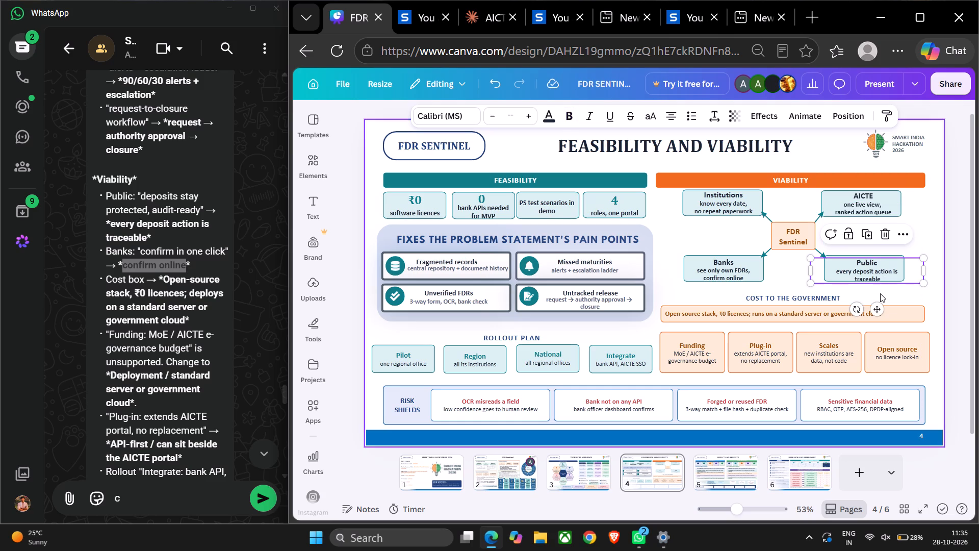
left_click(877, 308)
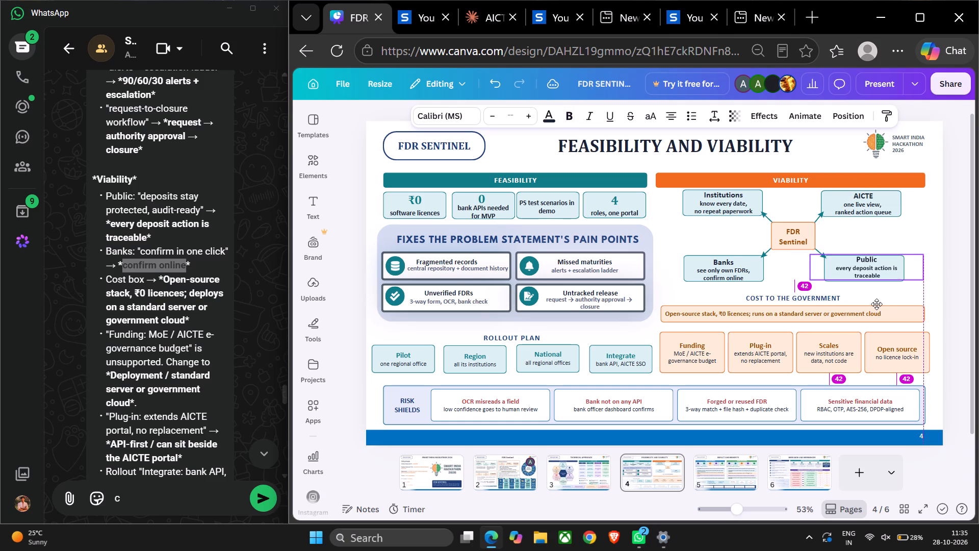
left_click(741, 280)
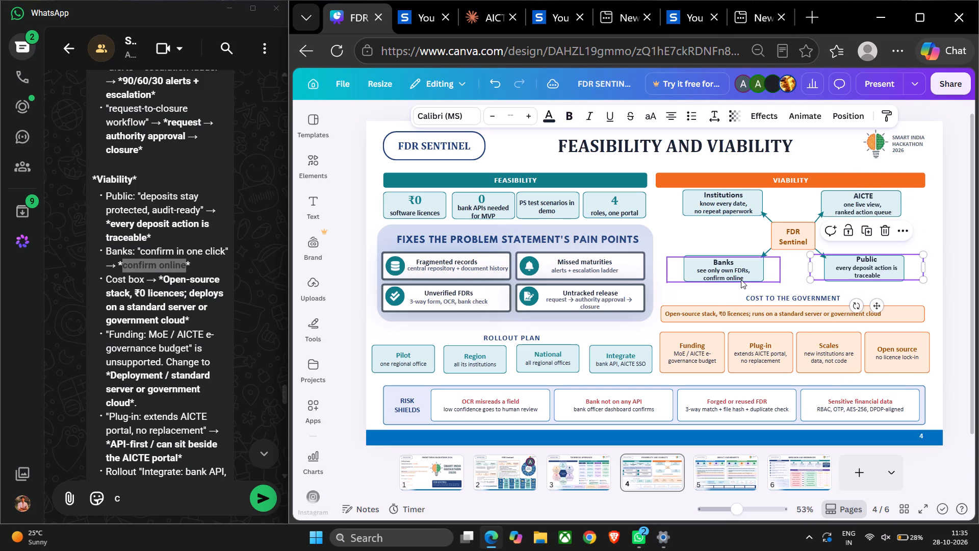
left_click(735, 308)
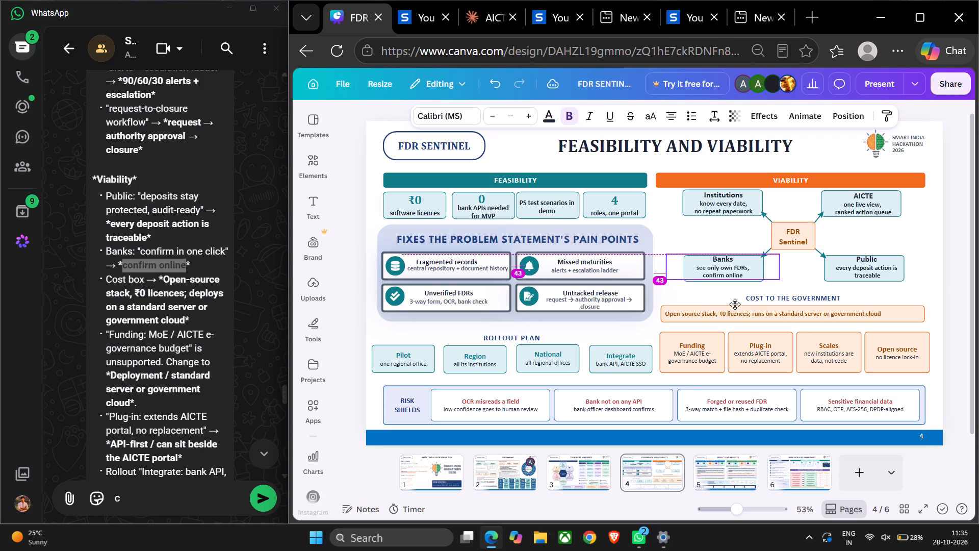
Shift the Public text slightly down and sideways to centre it in its box.
left_click(931, 271)
left_click(882, 266)
left_click(876, 307)
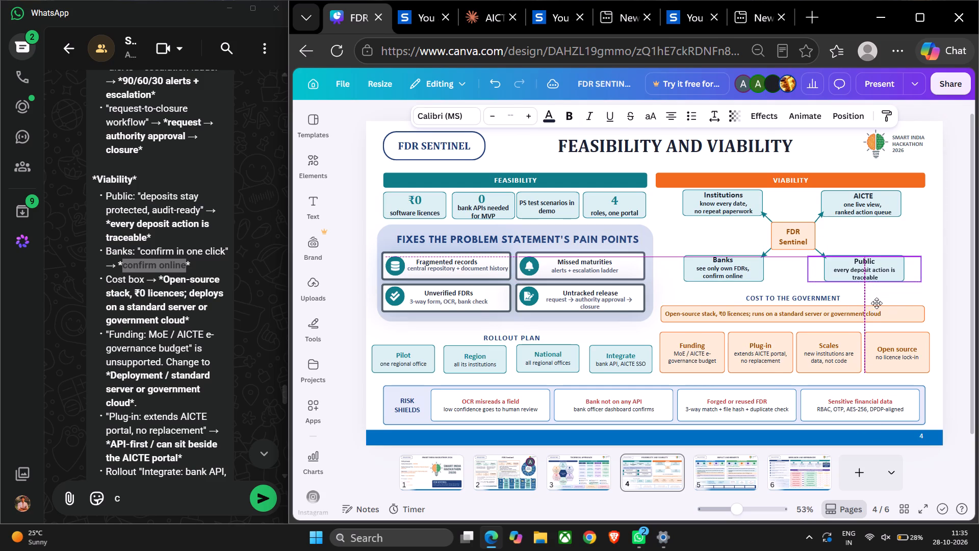
left_click(927, 293)
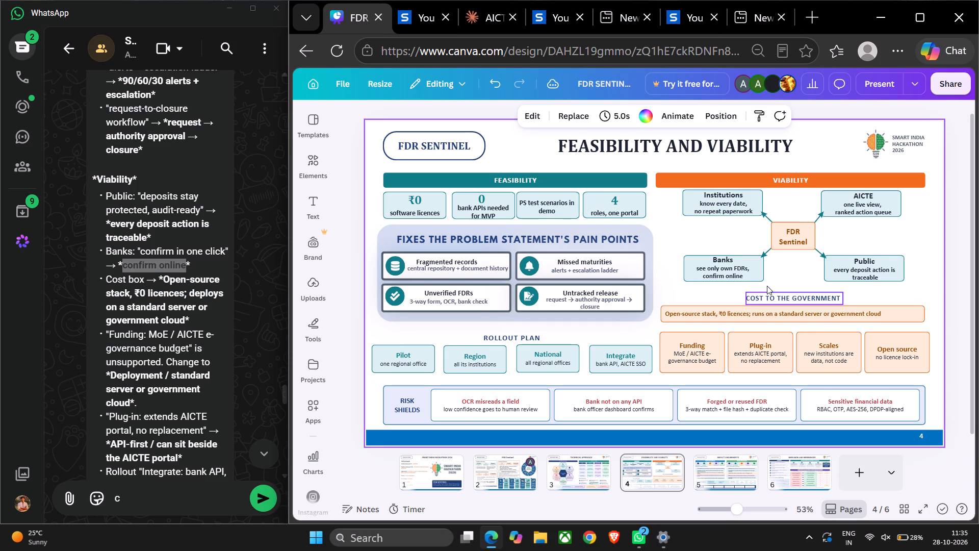
Fine-tune the Banks text's position within its box, level with the Public text.
left_click(733, 269)
left_click(732, 304)
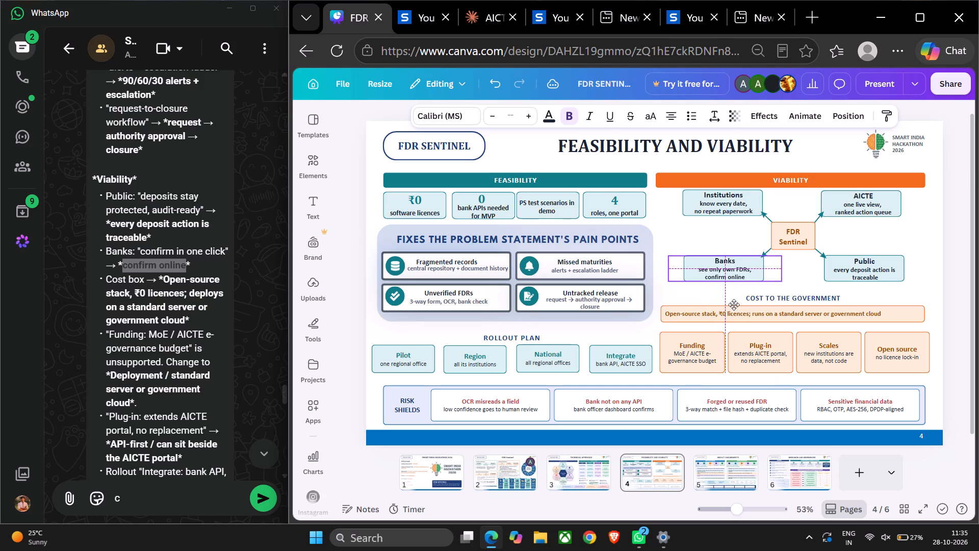
Deselect the Banks text and check the remaining Viability feedback in the WhatsApp chat, from the cost box to the rollout wording.
left_click(699, 293)
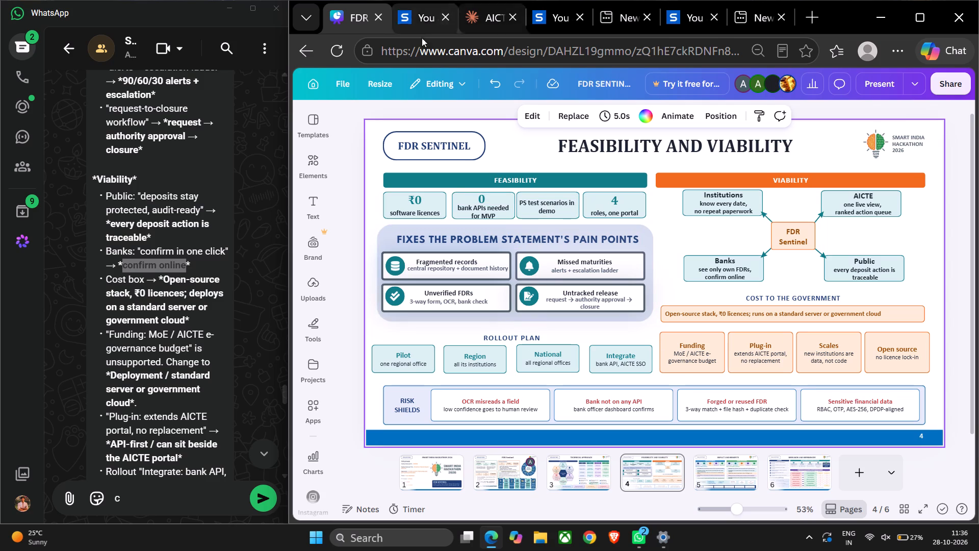